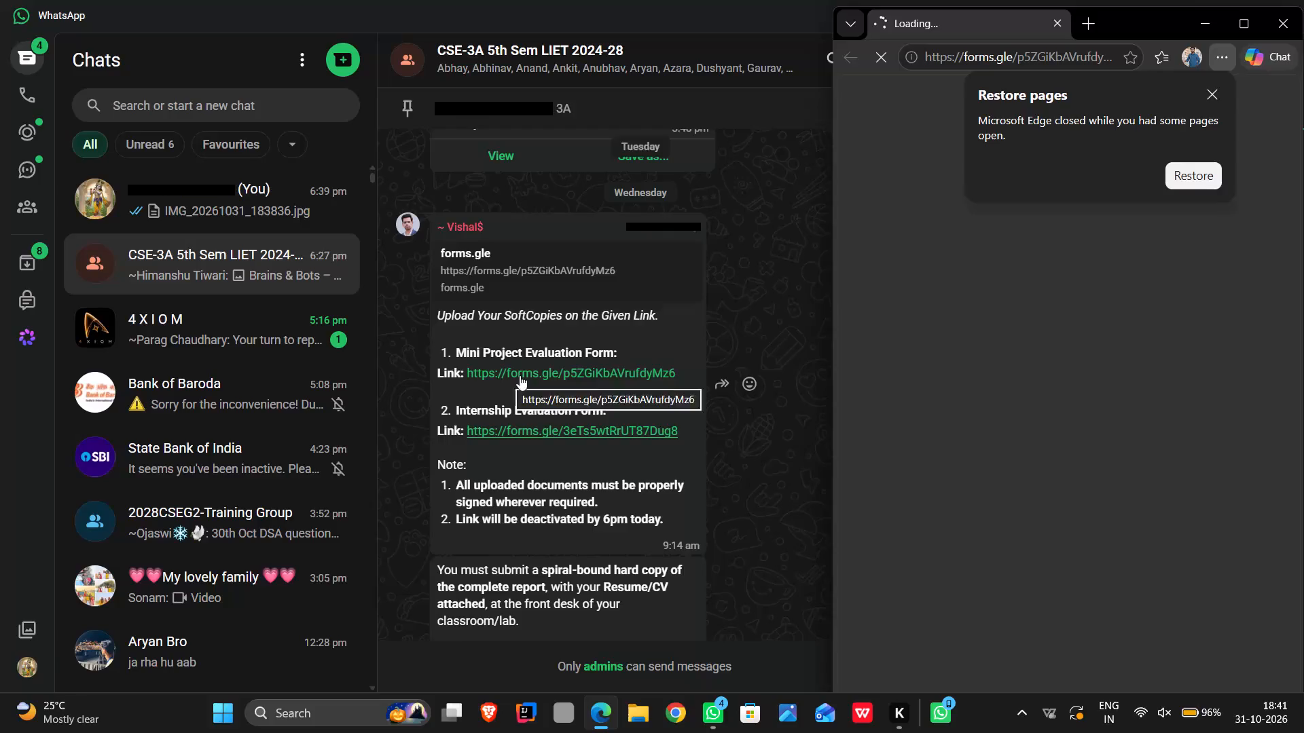
# Maximize the browser window and examine the Mini Project Evaluation Form's questions and required file uploads through to the submission section.
pyautogui.click(1252, 26)
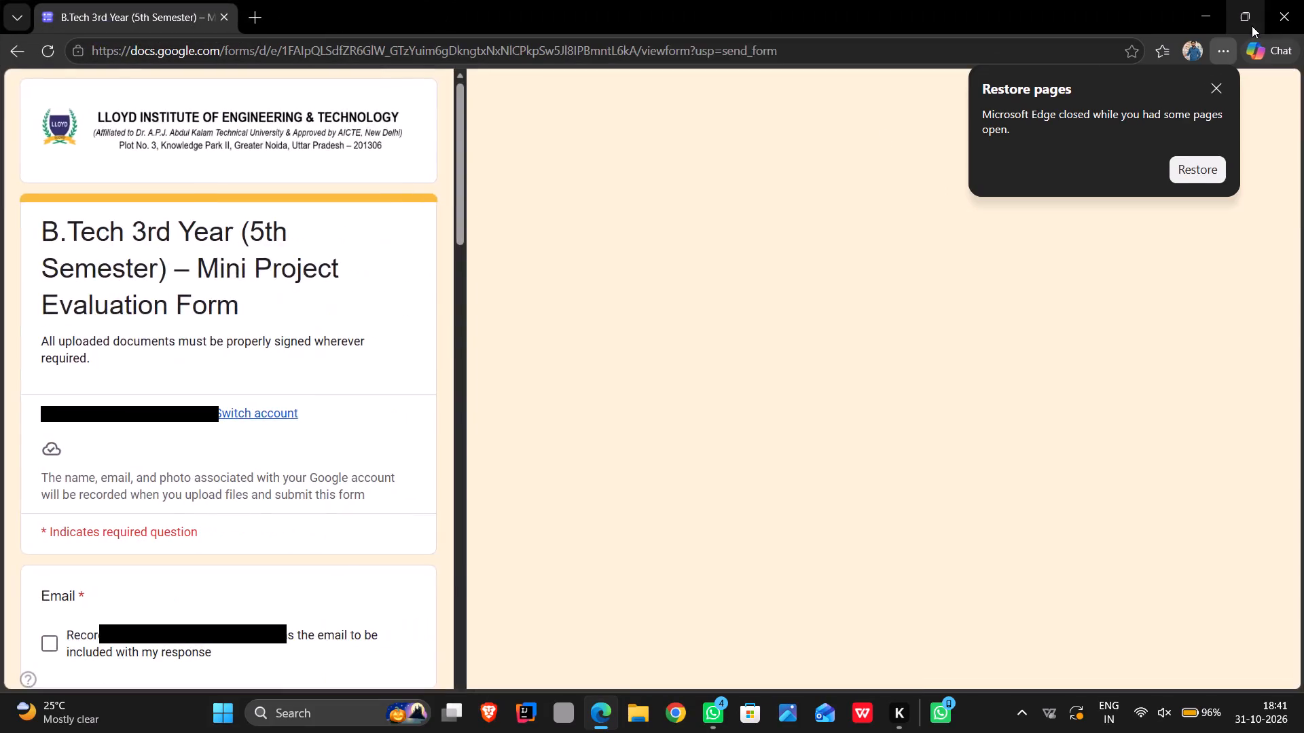
pyautogui.scroll(-3, 594, 523)
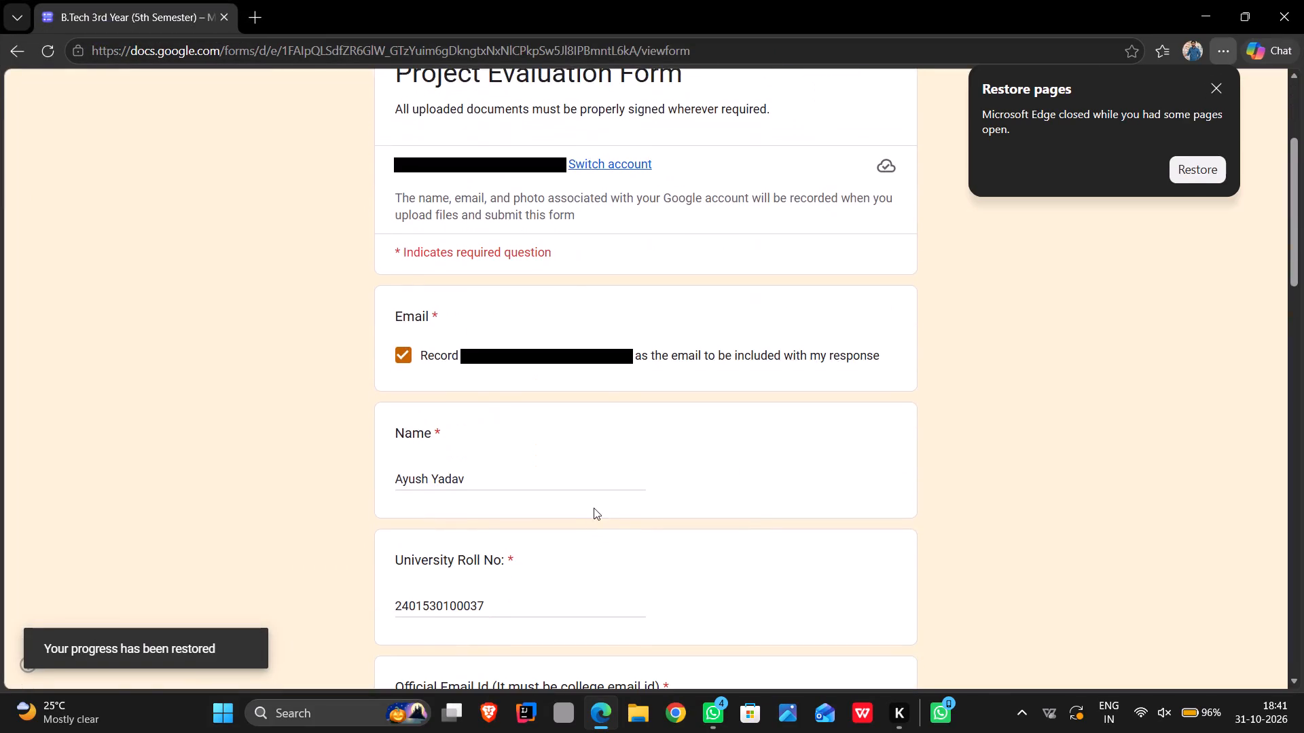
pyautogui.scroll(-5, 568, 500)
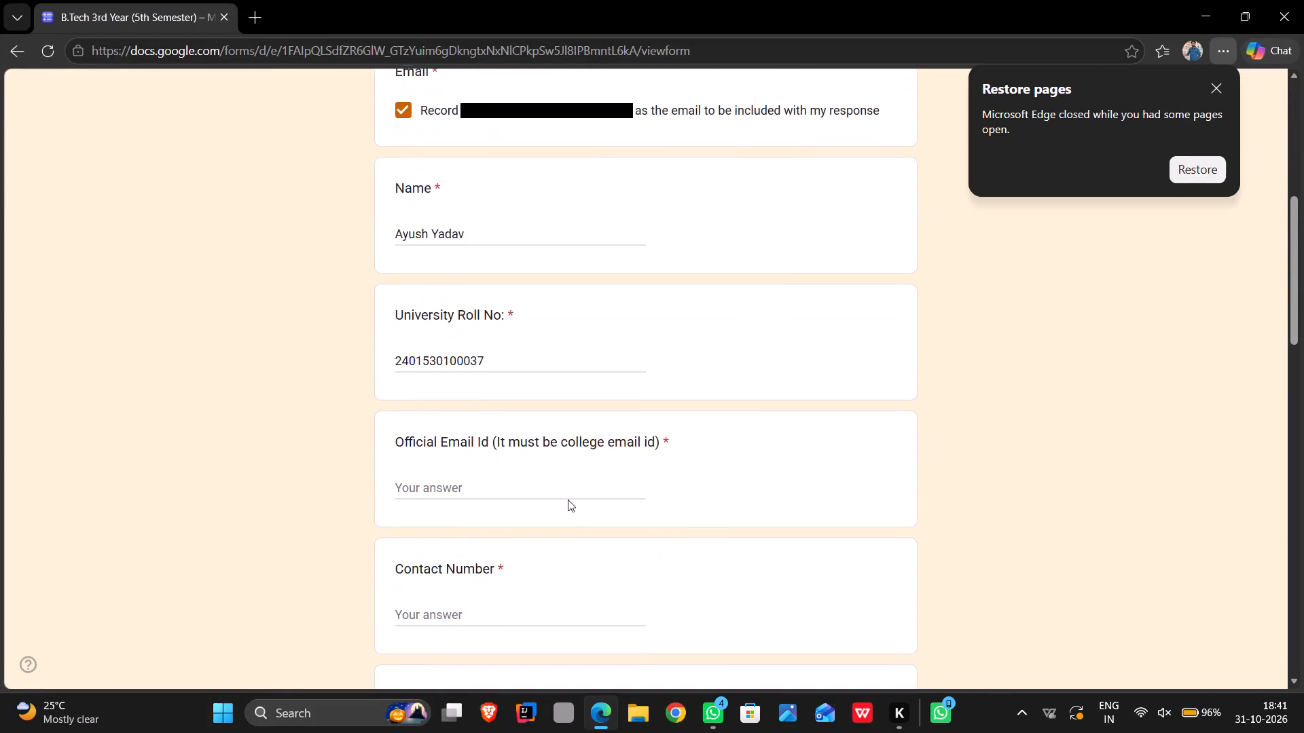
pyautogui.scroll(-3, 568, 500)
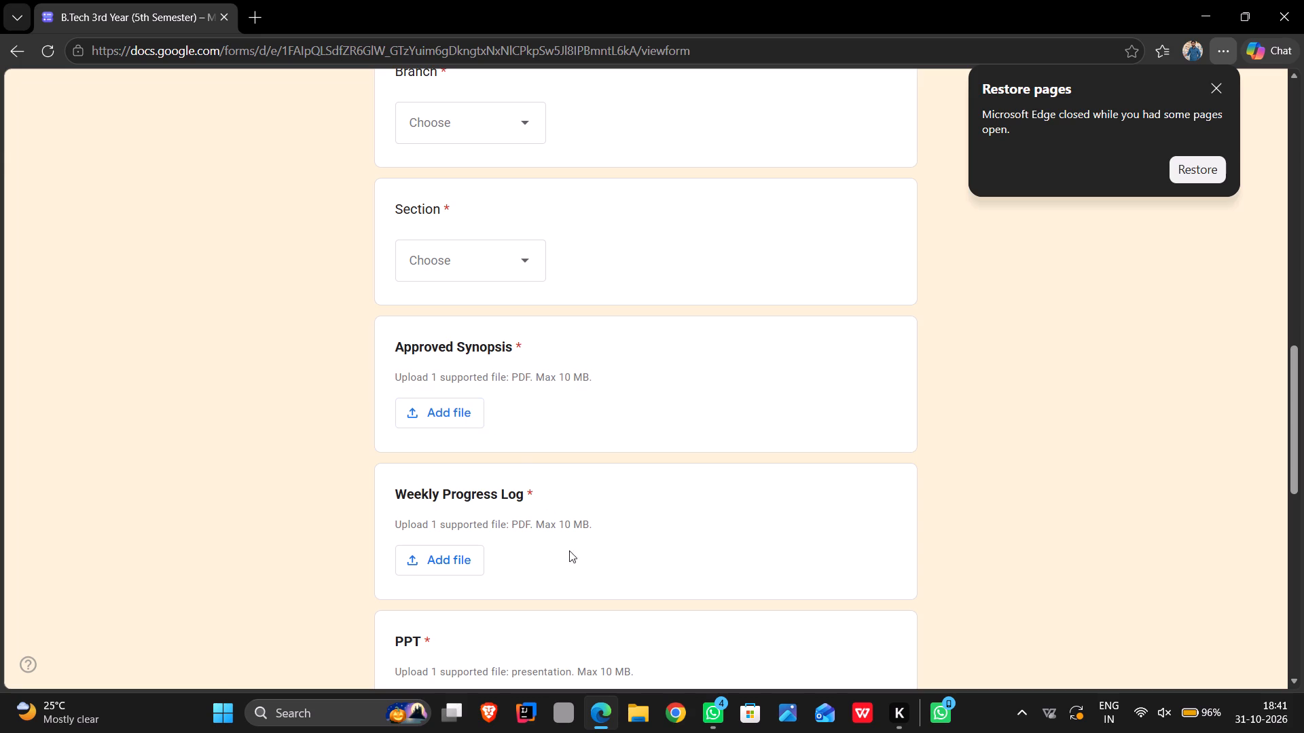
pyautogui.scroll(-3, 562, 569)
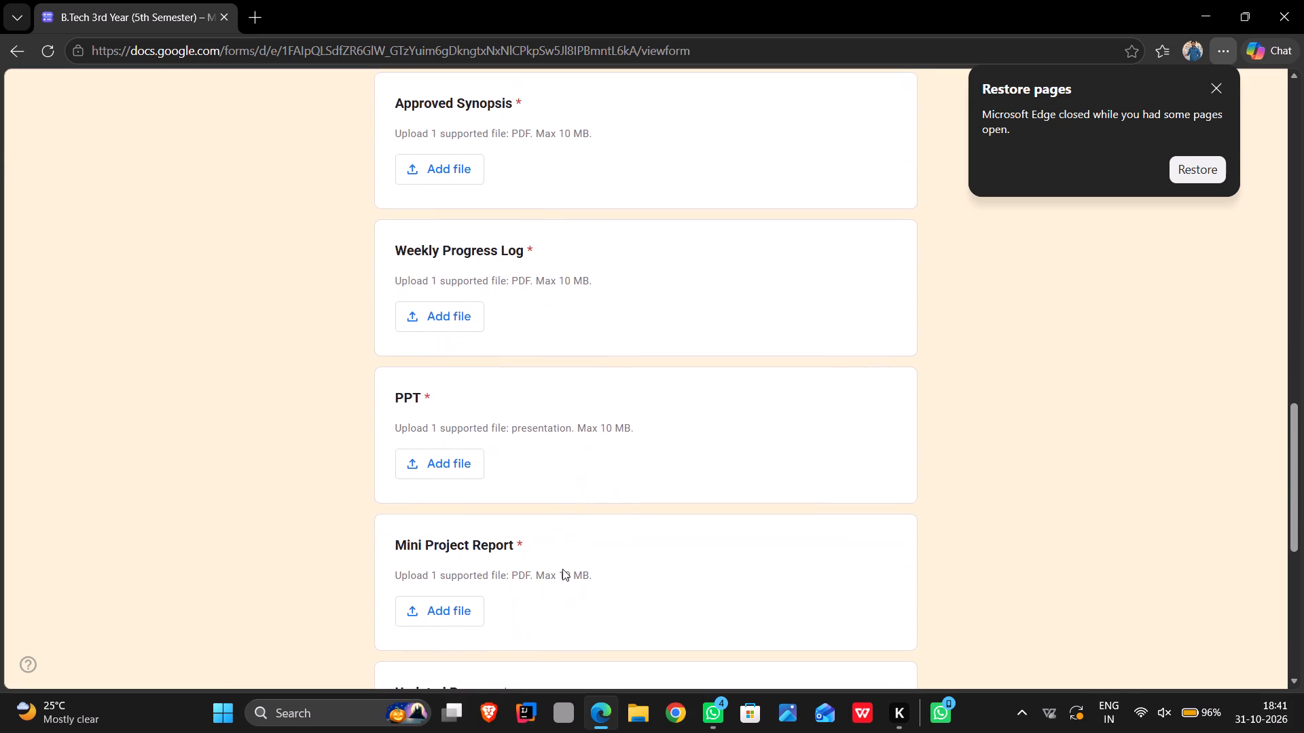
pyautogui.scroll(-3, 562, 569)
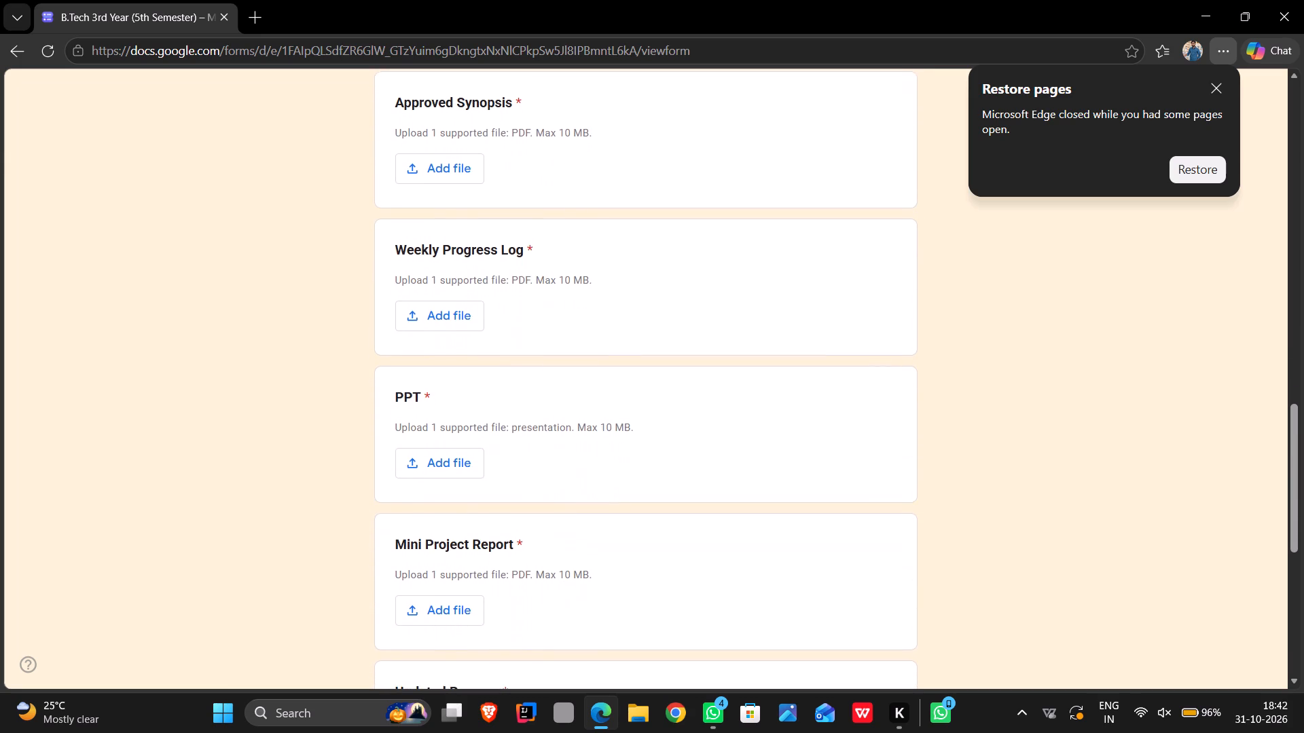
pyautogui.scroll(-5, 562, 569)
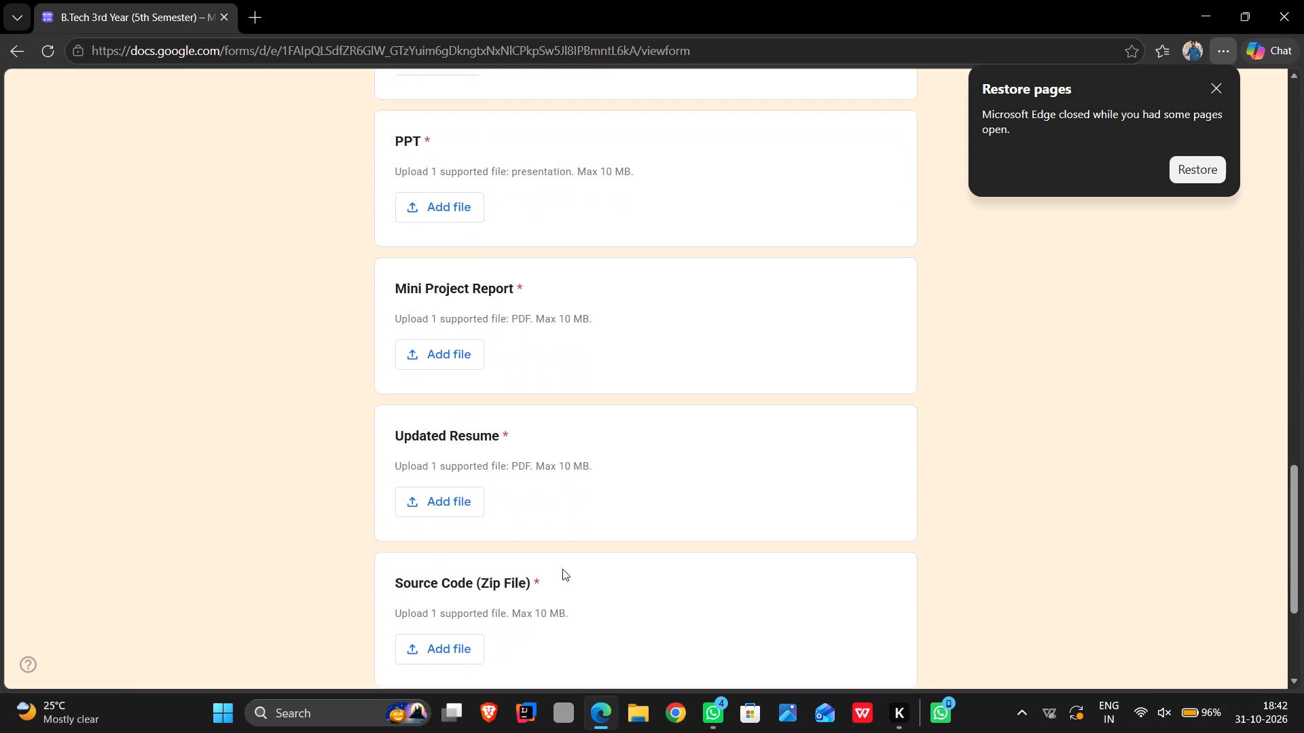
pyautogui.scroll(-1, 562, 569)
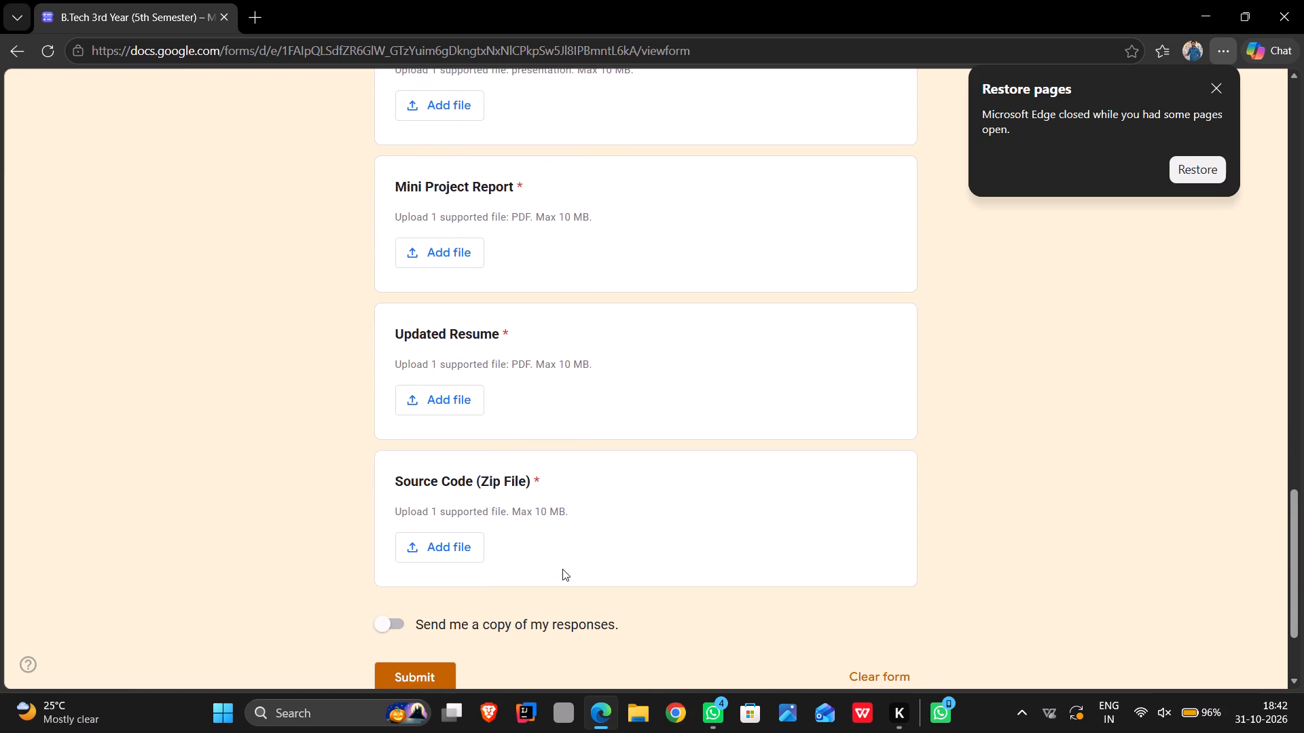
pyautogui.scroll(4, 562, 569)
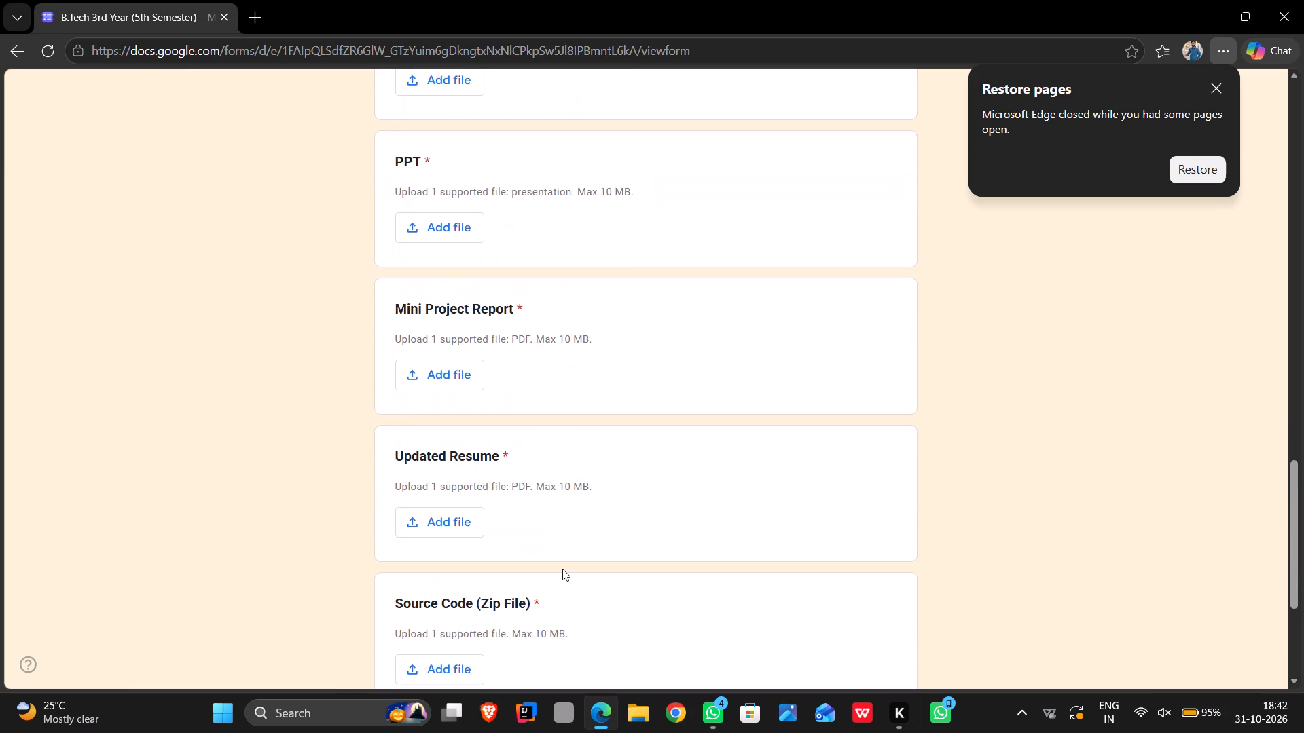
pyautogui.scroll(1, 562, 569)
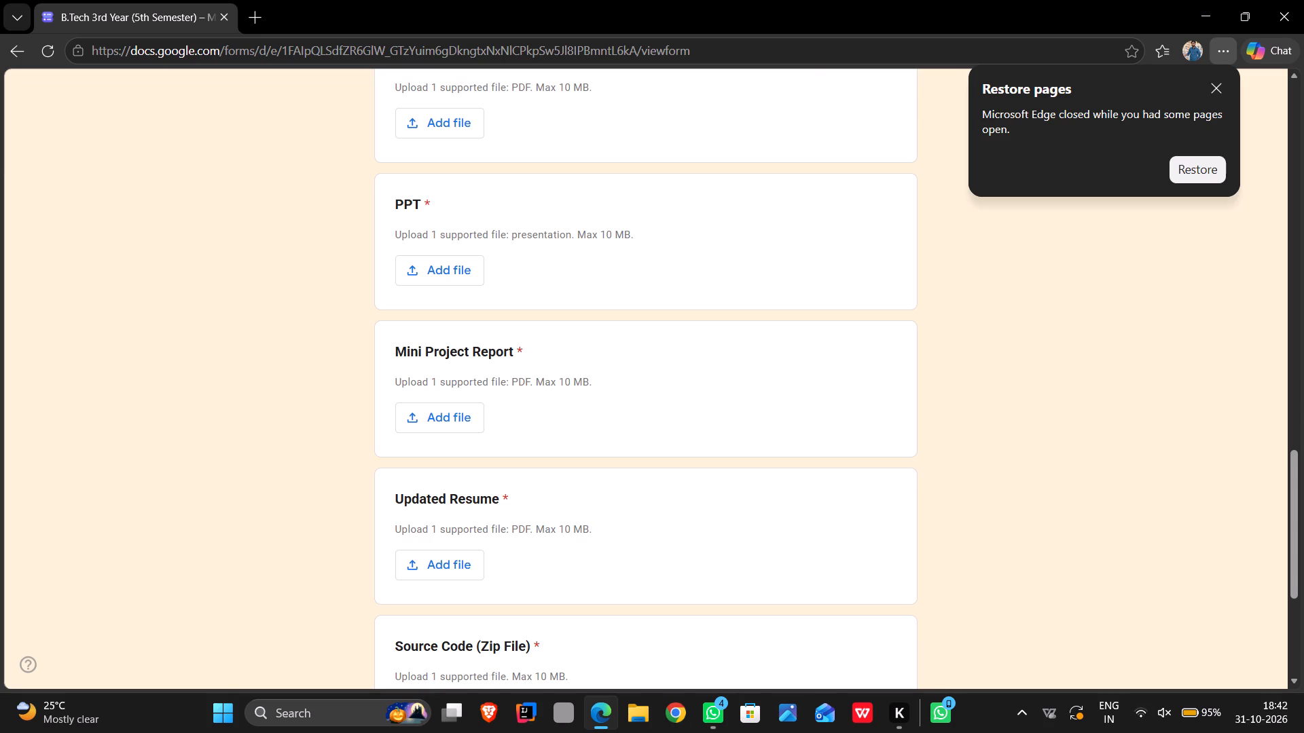
# Open a new browser tab alongside the Mini Project Evaluation Form.
pyautogui.click(267, 12)
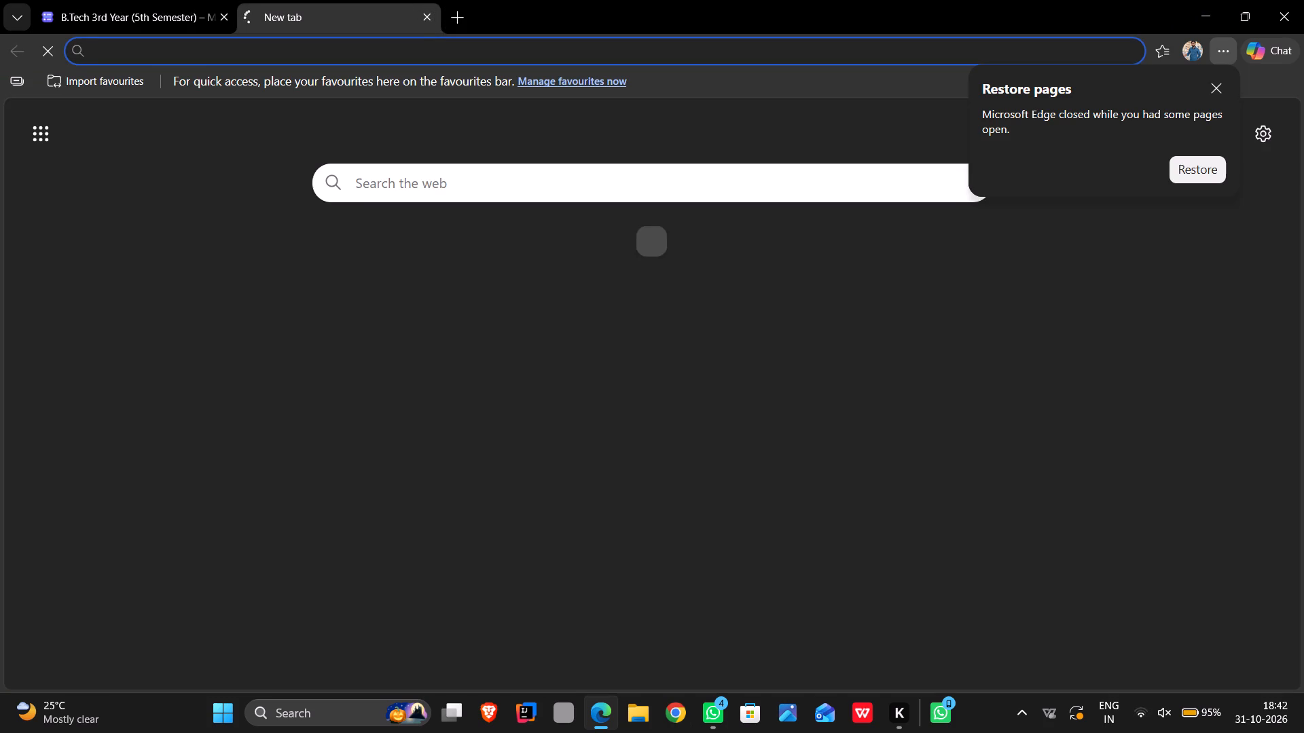
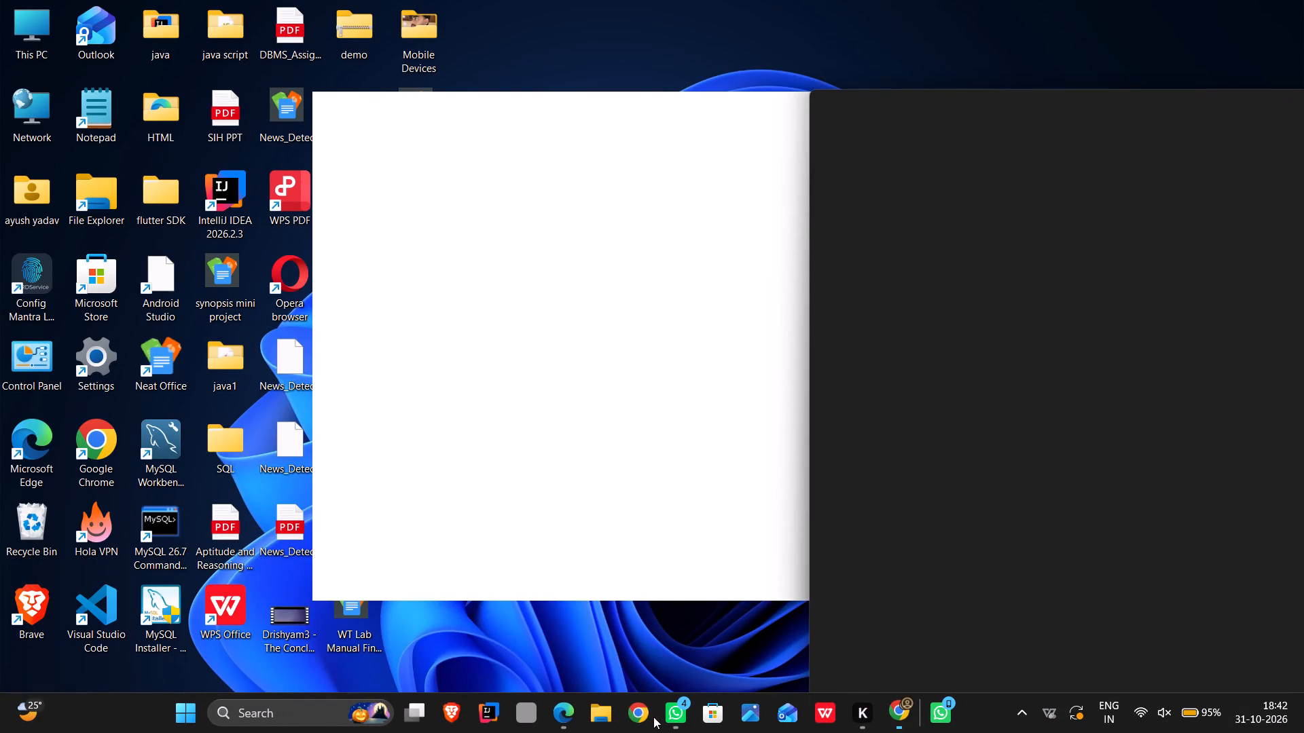
# Maximize the newly opened browser window.
pyautogui.click(1242, 109)
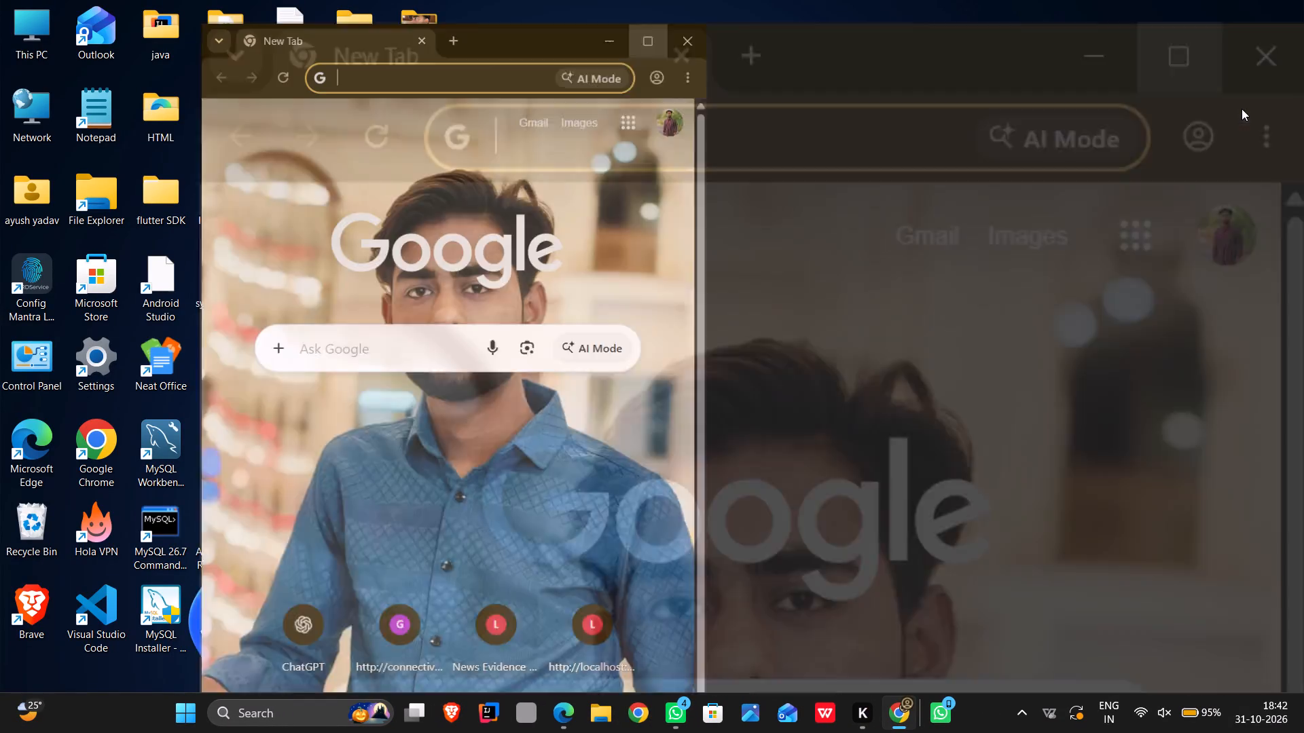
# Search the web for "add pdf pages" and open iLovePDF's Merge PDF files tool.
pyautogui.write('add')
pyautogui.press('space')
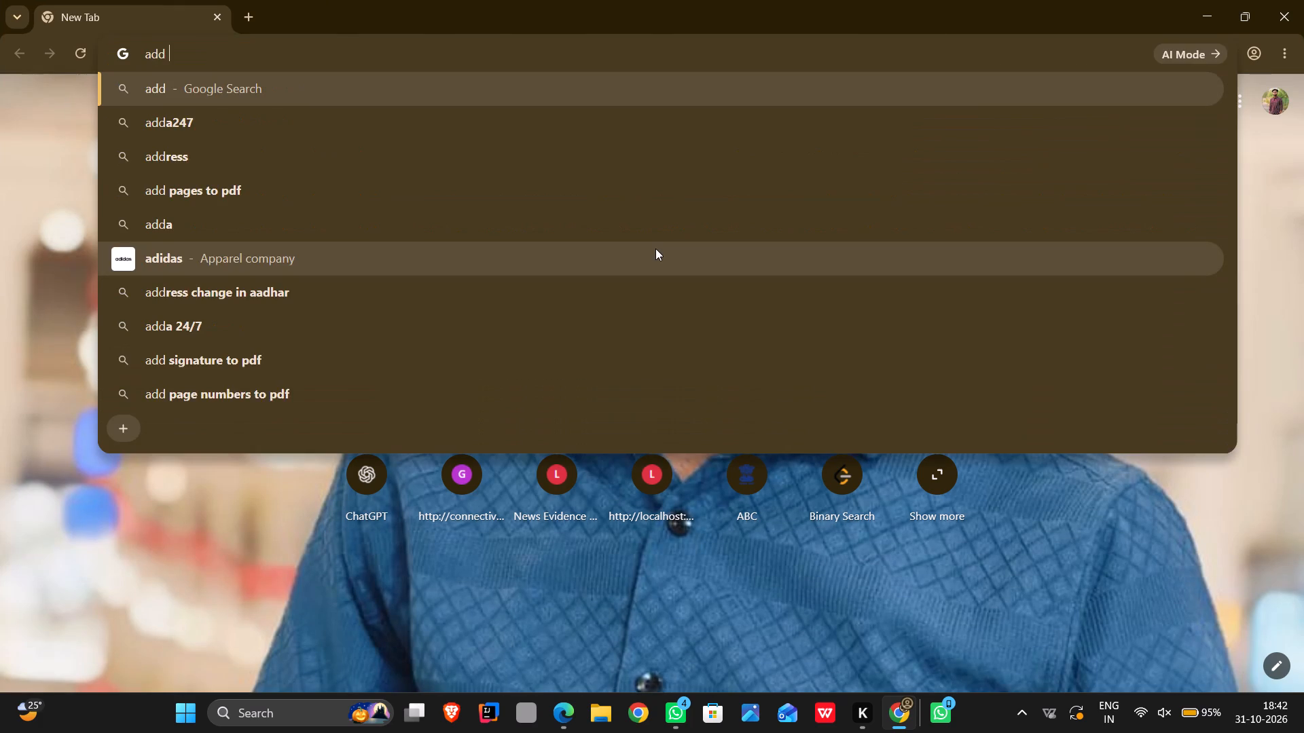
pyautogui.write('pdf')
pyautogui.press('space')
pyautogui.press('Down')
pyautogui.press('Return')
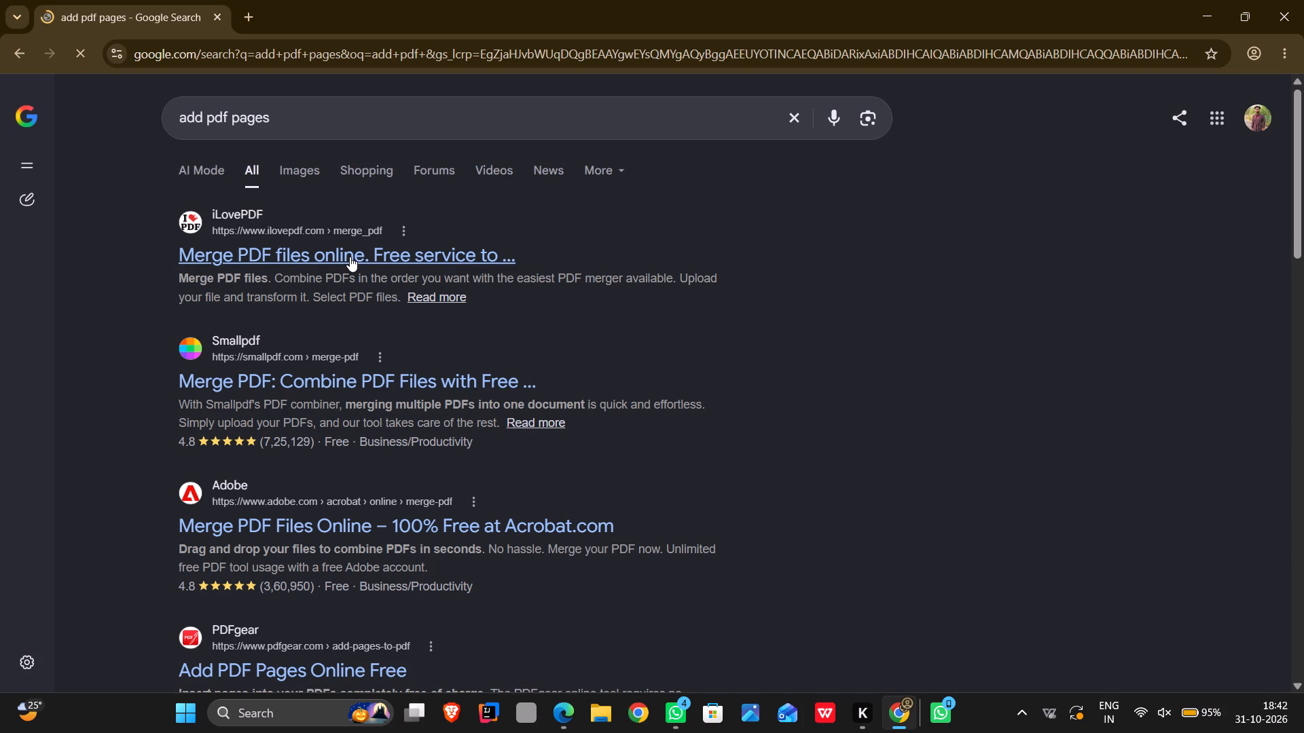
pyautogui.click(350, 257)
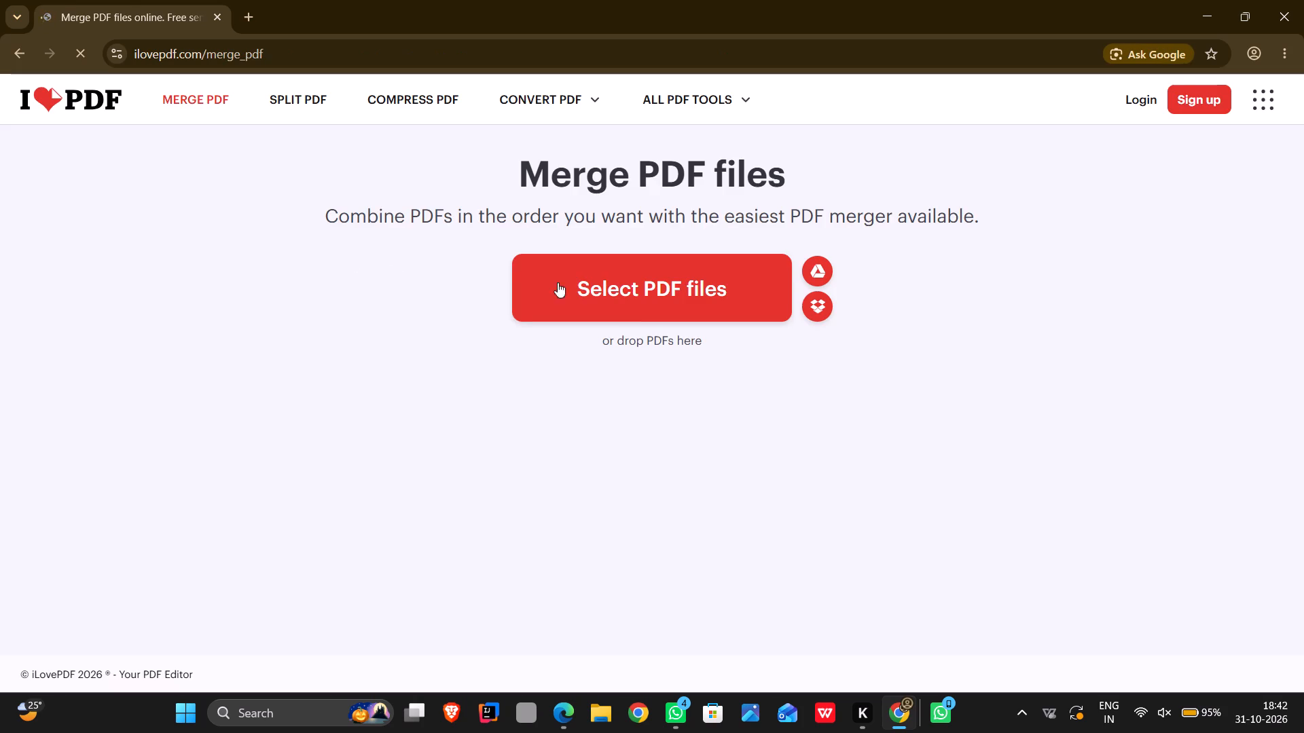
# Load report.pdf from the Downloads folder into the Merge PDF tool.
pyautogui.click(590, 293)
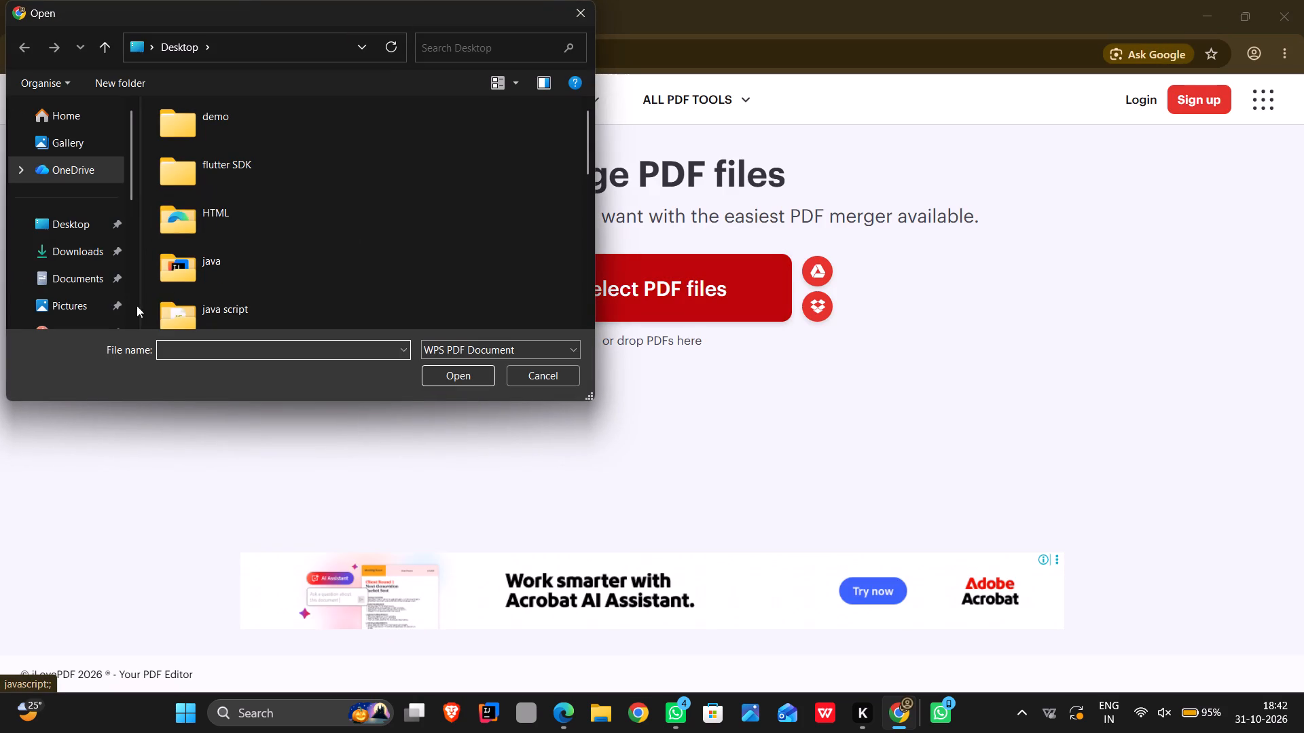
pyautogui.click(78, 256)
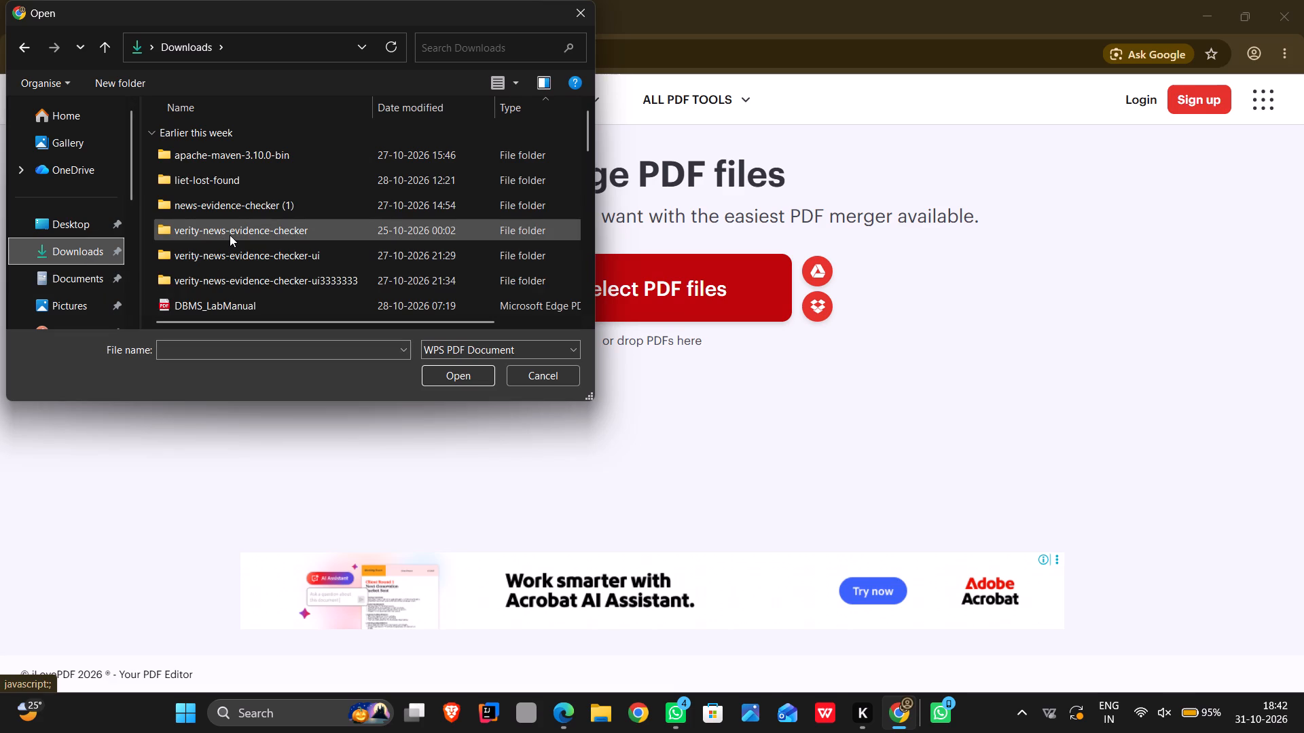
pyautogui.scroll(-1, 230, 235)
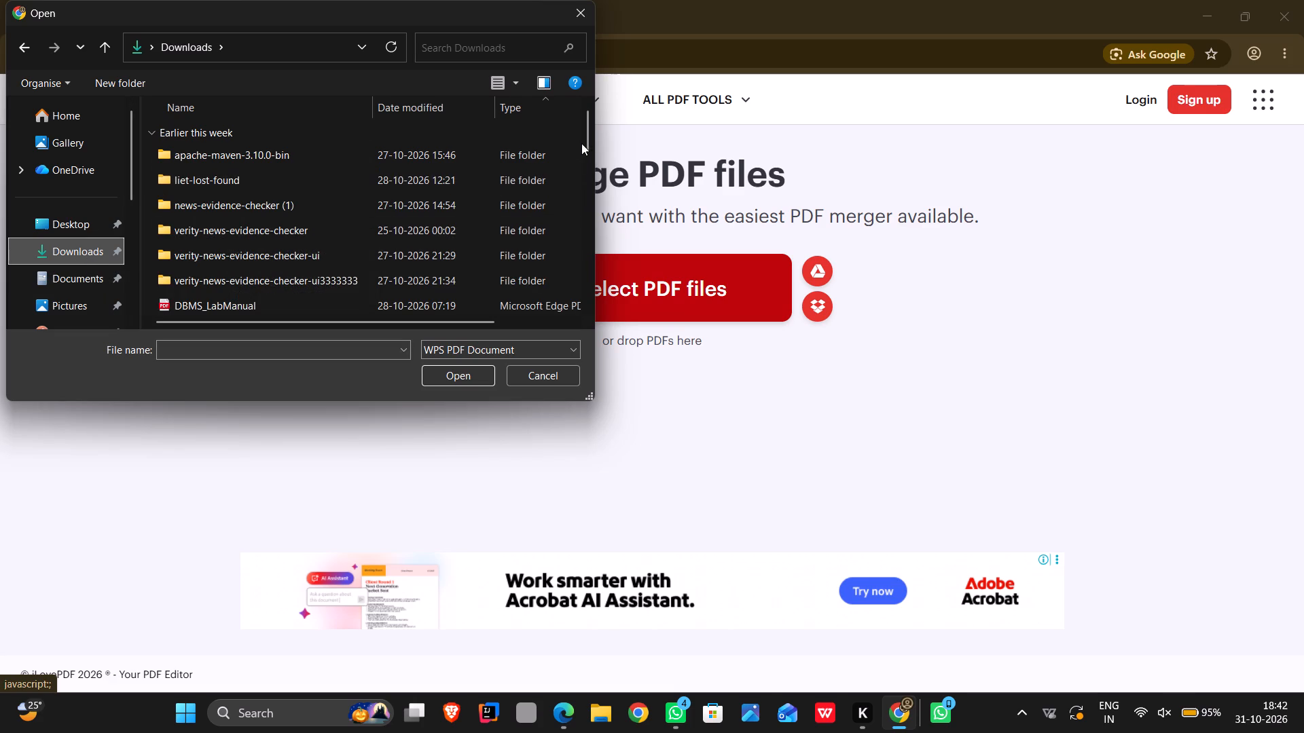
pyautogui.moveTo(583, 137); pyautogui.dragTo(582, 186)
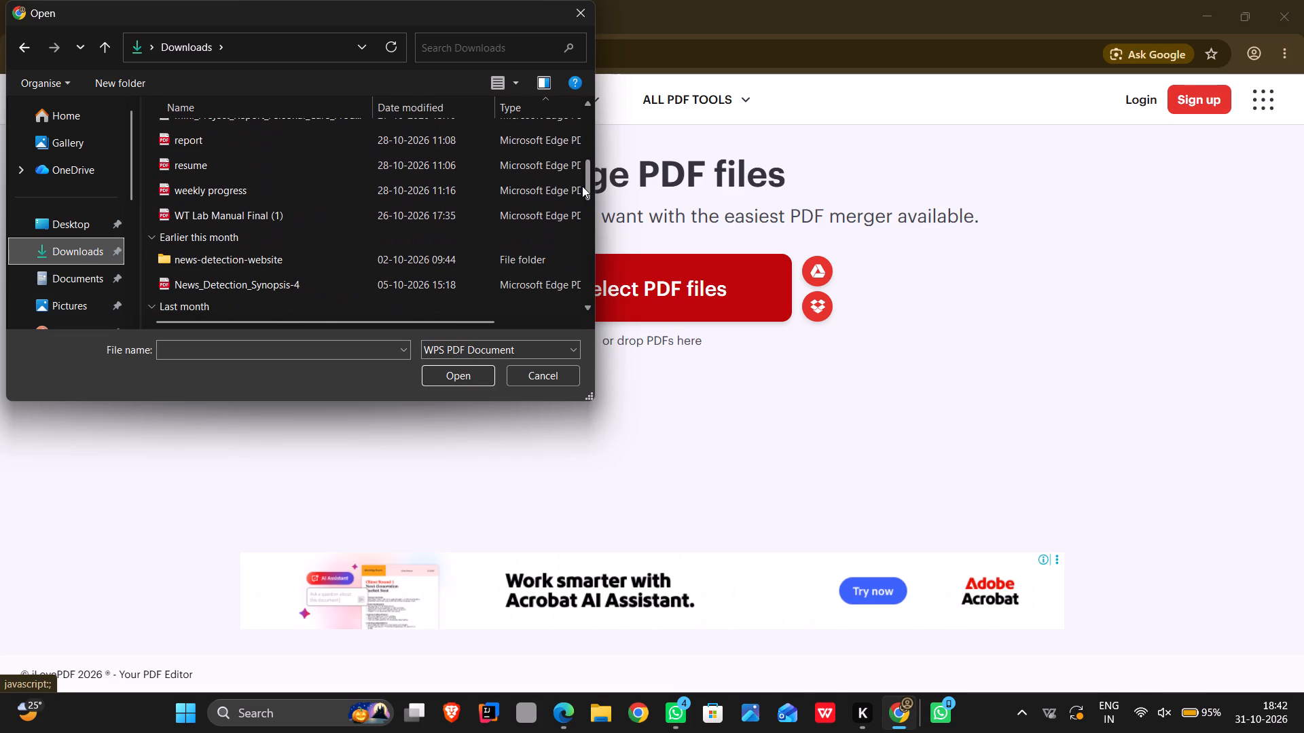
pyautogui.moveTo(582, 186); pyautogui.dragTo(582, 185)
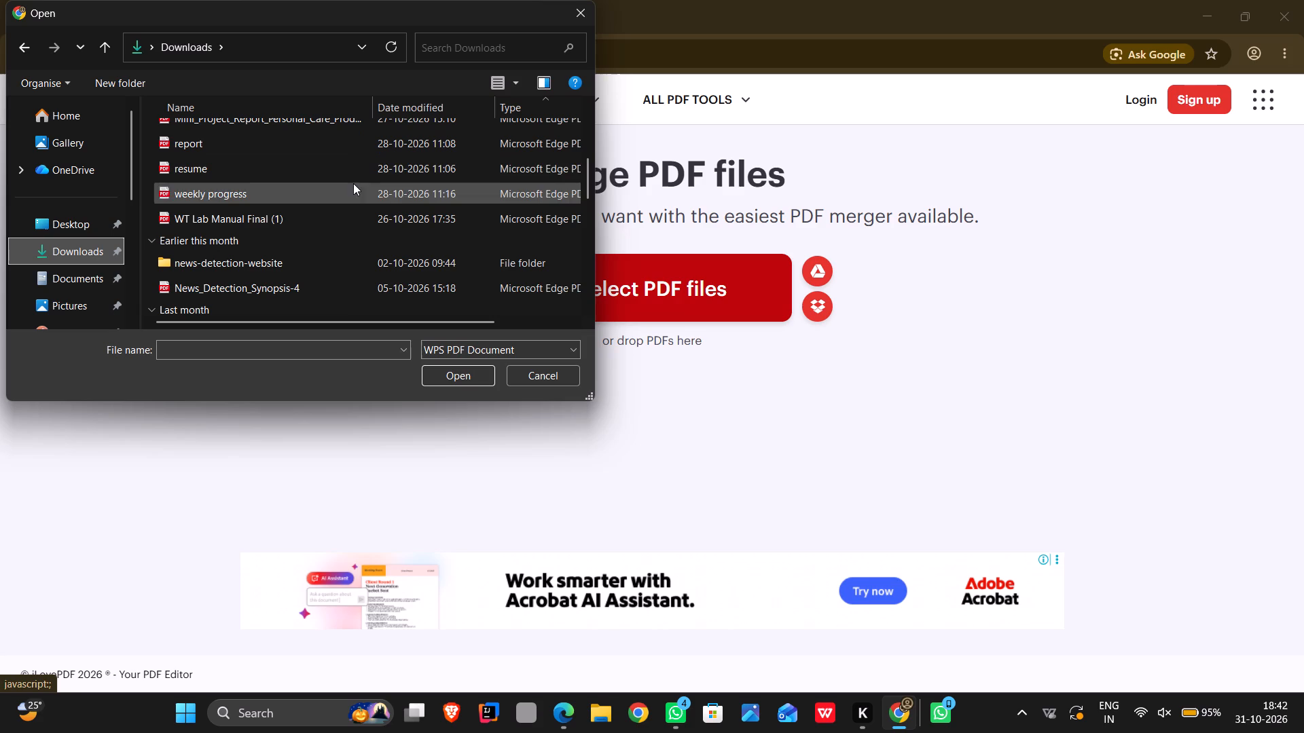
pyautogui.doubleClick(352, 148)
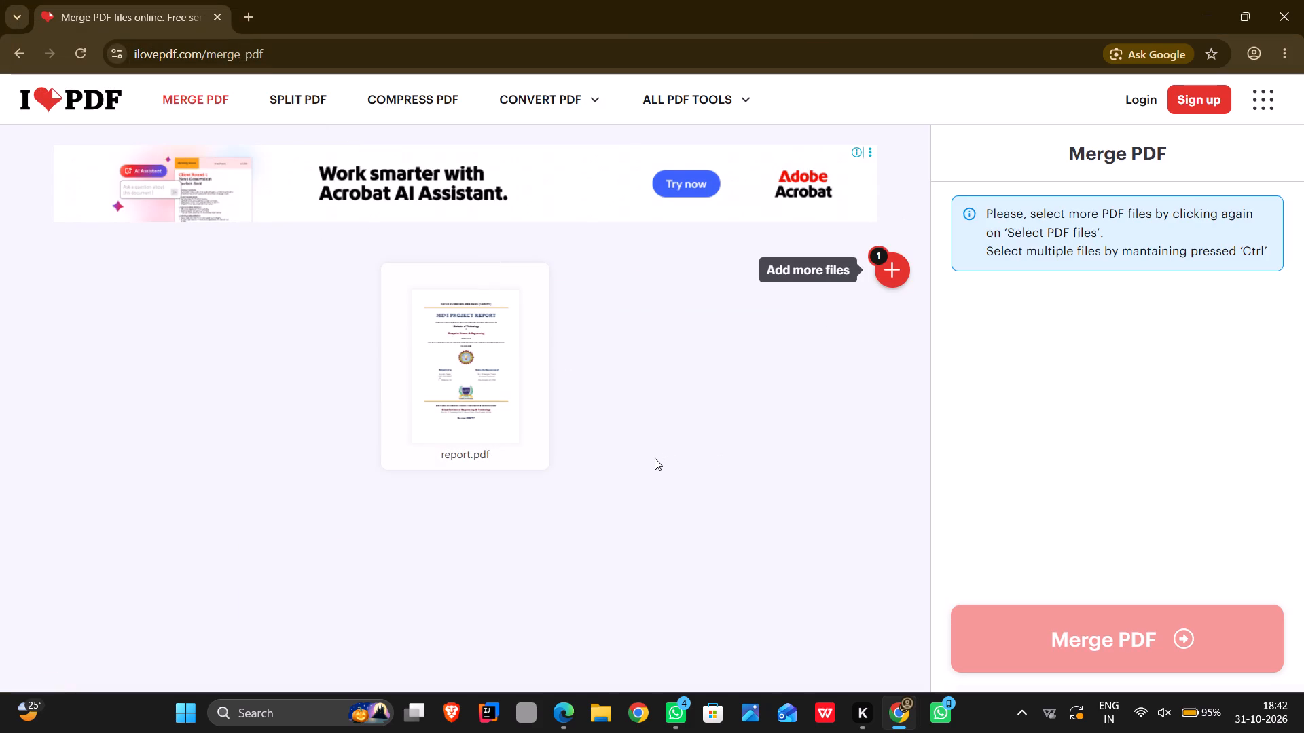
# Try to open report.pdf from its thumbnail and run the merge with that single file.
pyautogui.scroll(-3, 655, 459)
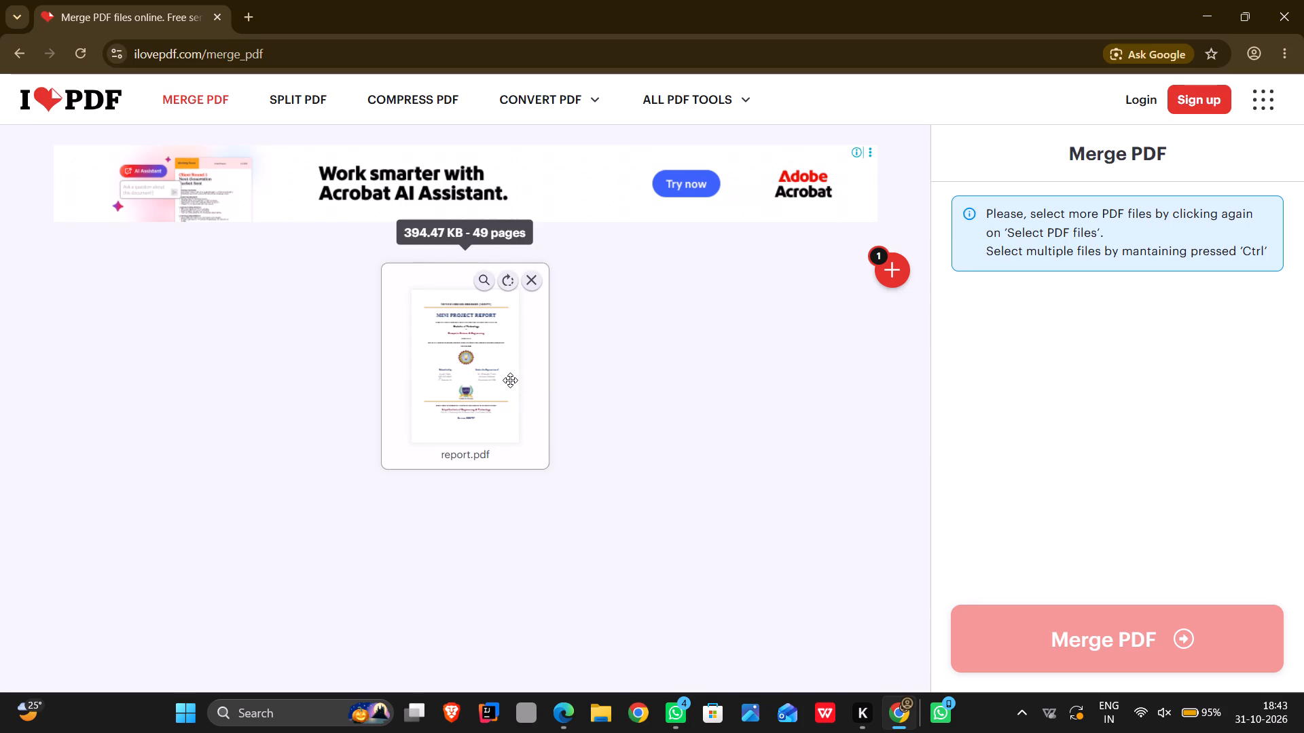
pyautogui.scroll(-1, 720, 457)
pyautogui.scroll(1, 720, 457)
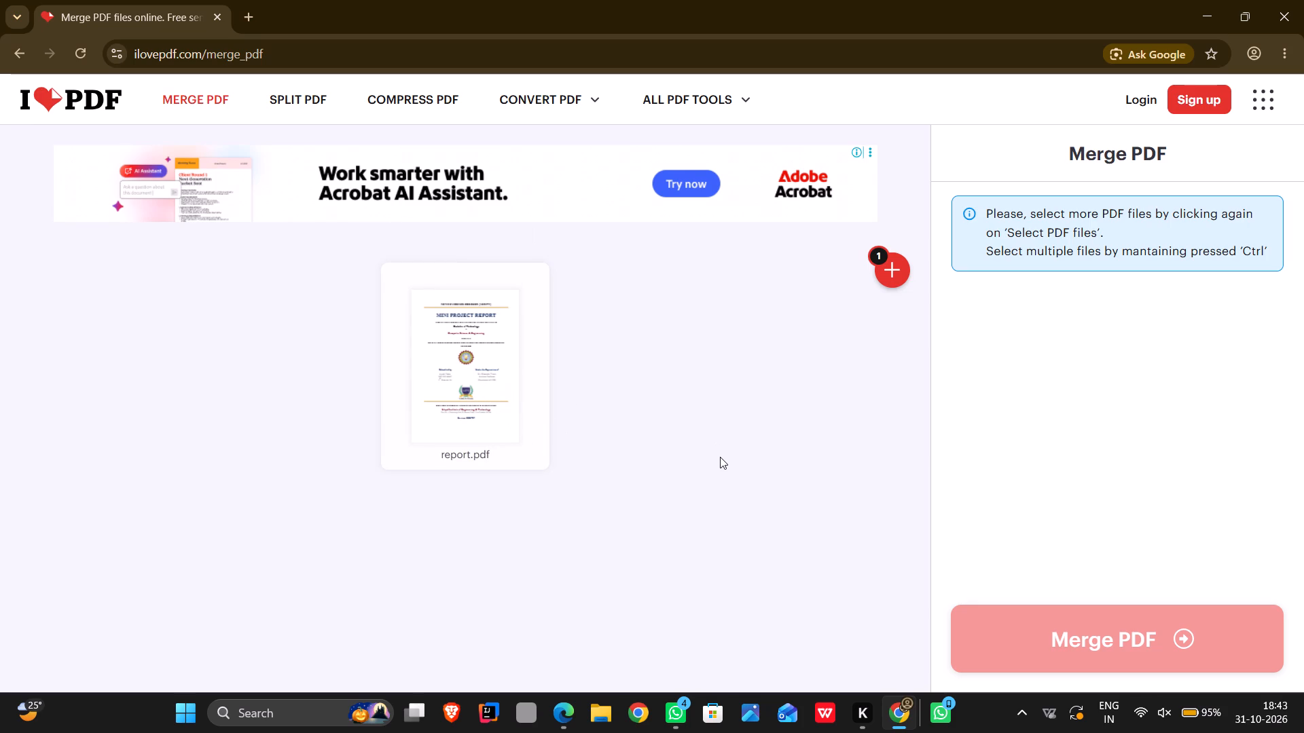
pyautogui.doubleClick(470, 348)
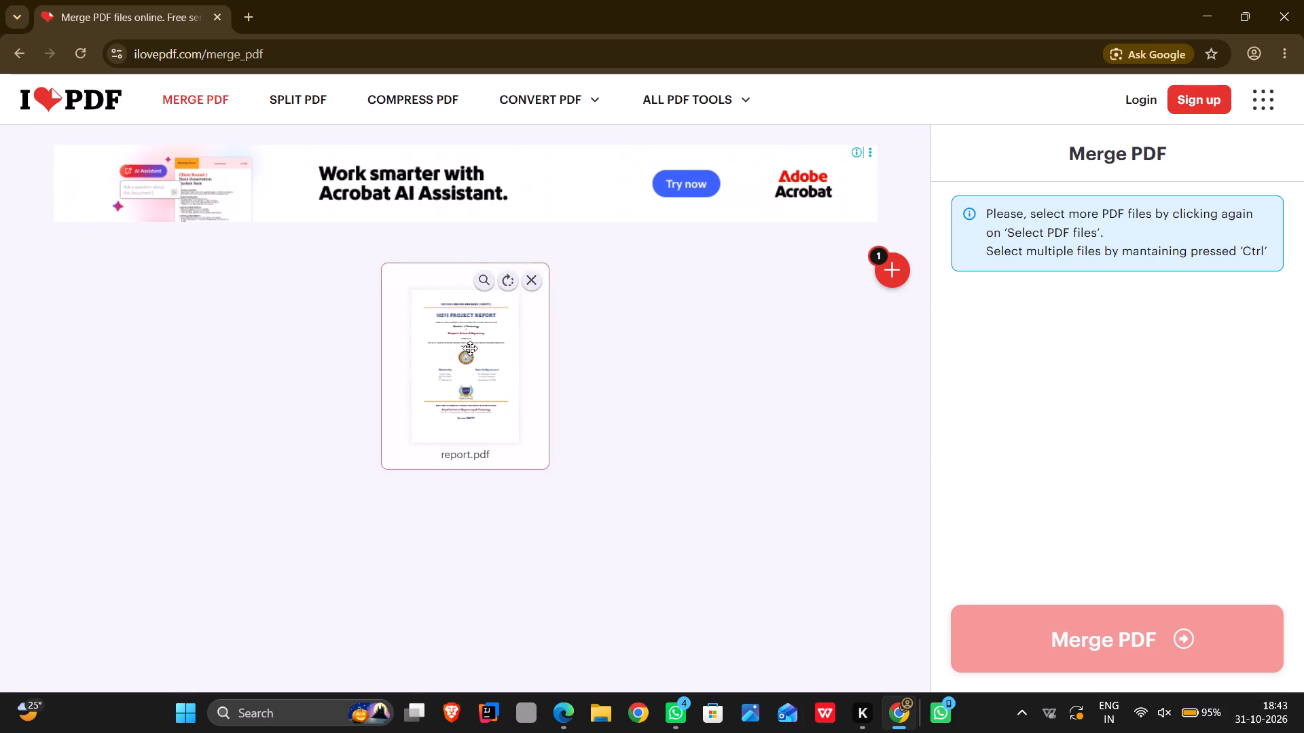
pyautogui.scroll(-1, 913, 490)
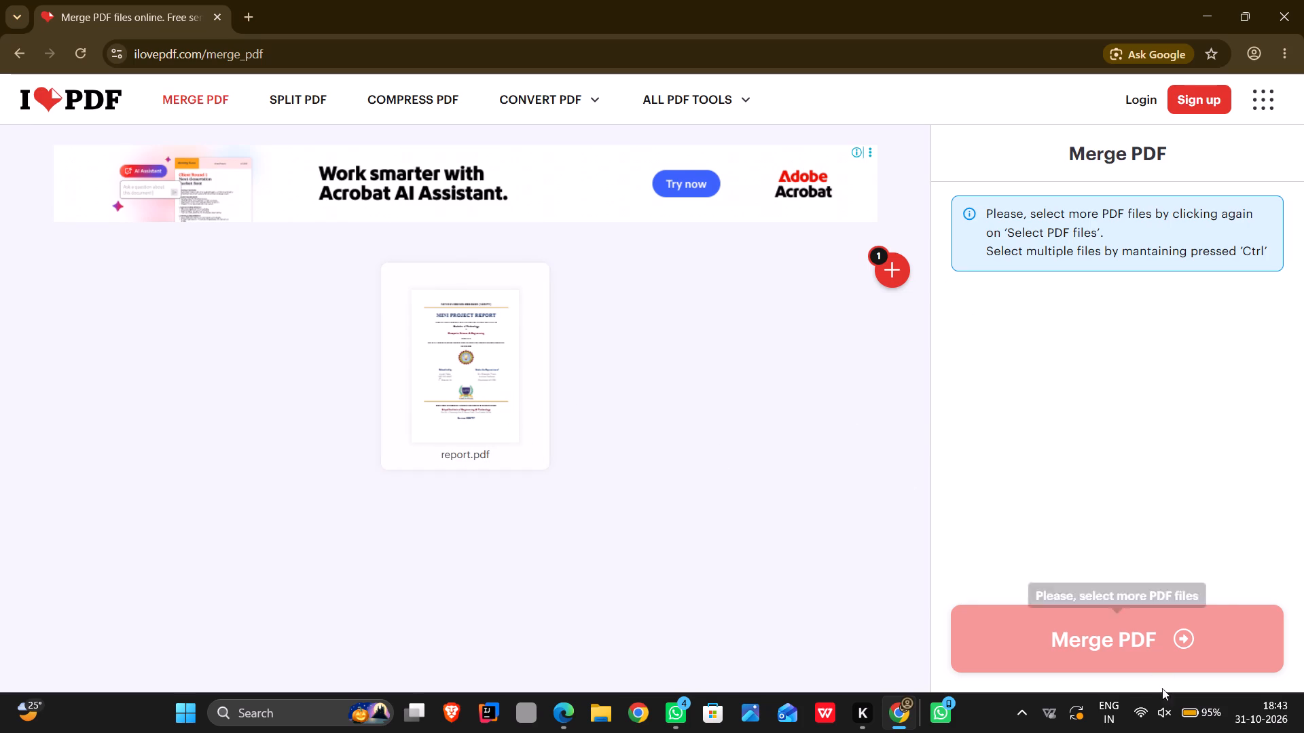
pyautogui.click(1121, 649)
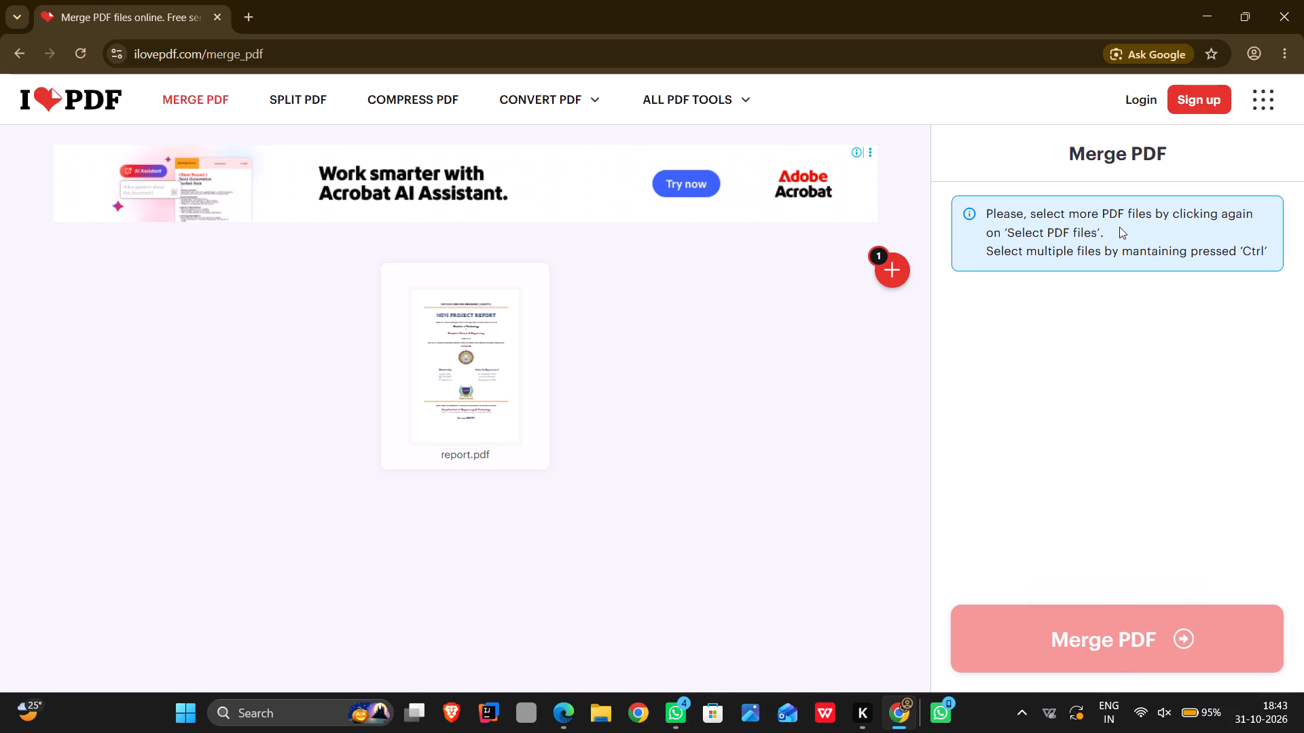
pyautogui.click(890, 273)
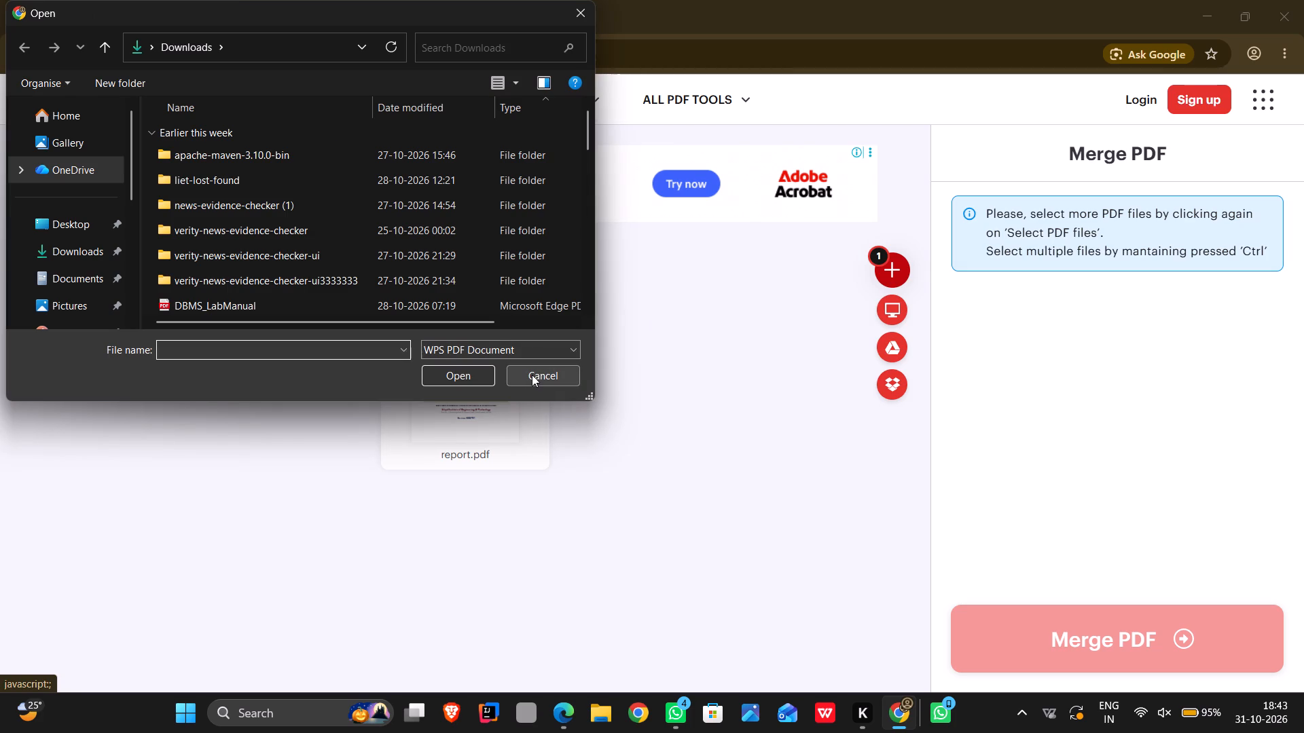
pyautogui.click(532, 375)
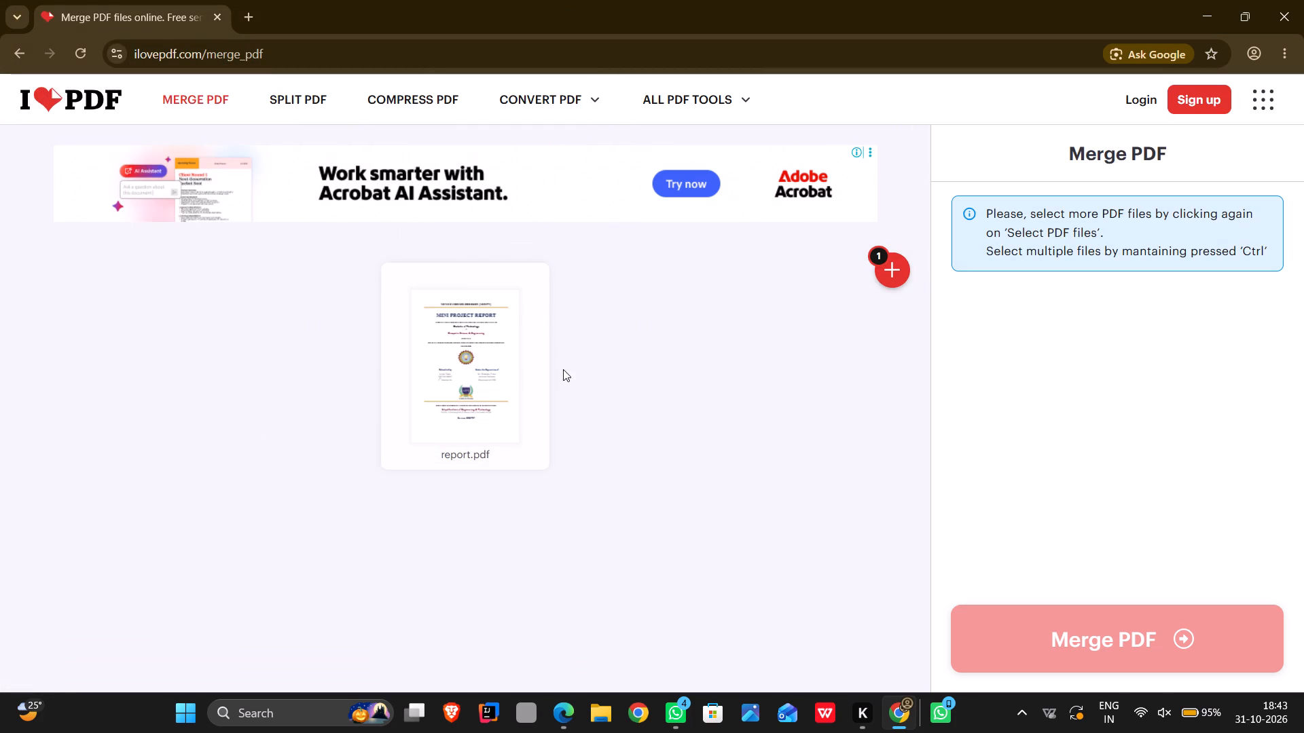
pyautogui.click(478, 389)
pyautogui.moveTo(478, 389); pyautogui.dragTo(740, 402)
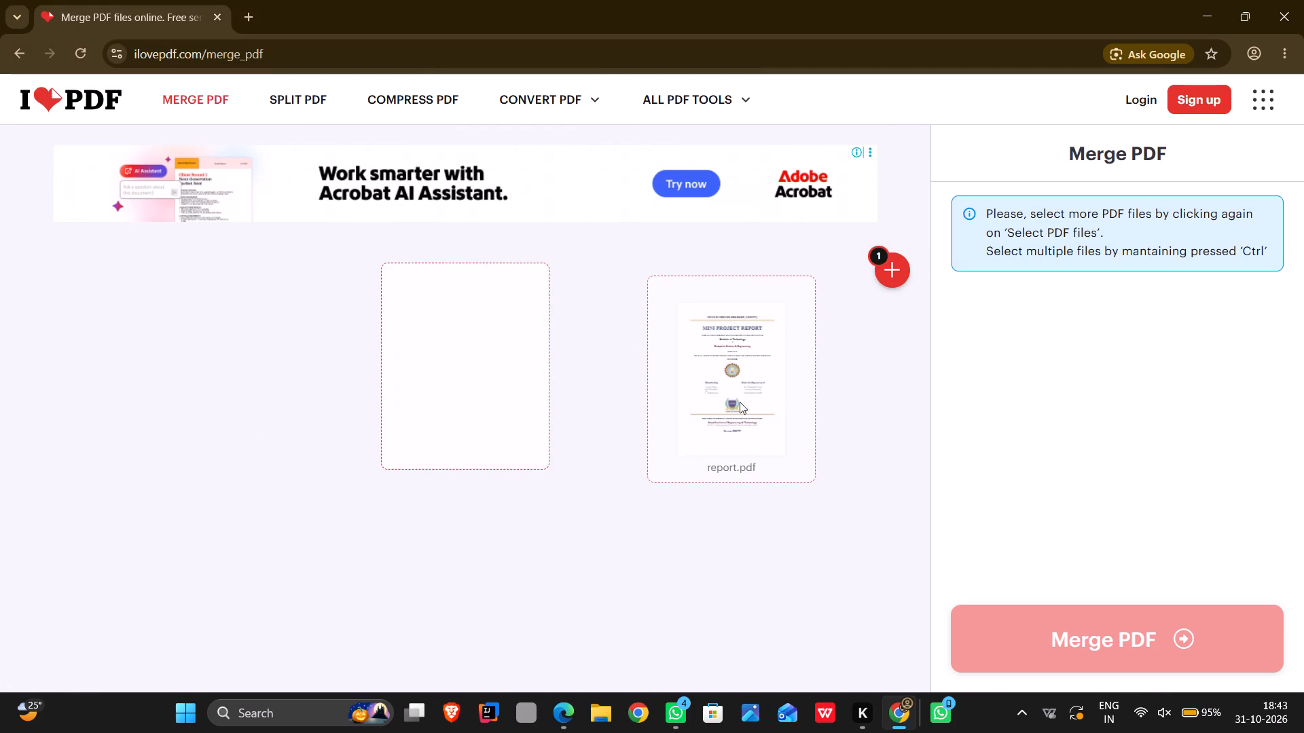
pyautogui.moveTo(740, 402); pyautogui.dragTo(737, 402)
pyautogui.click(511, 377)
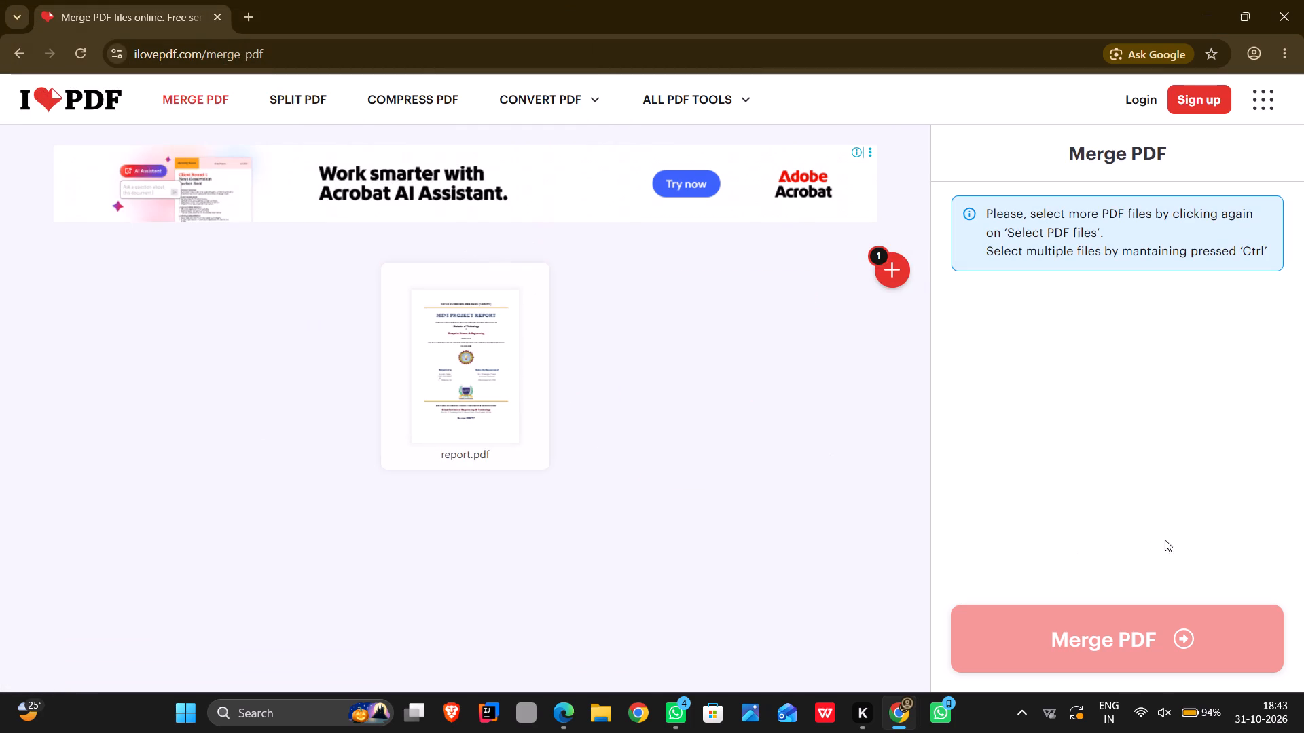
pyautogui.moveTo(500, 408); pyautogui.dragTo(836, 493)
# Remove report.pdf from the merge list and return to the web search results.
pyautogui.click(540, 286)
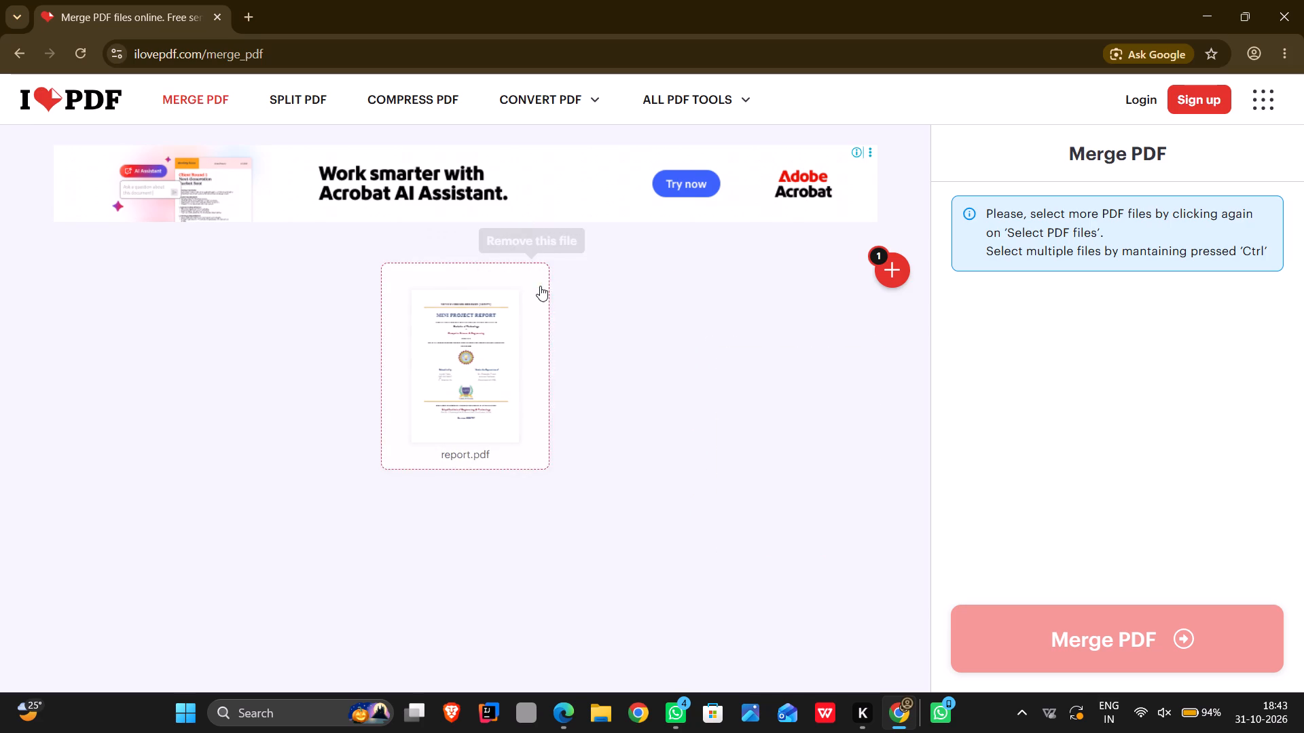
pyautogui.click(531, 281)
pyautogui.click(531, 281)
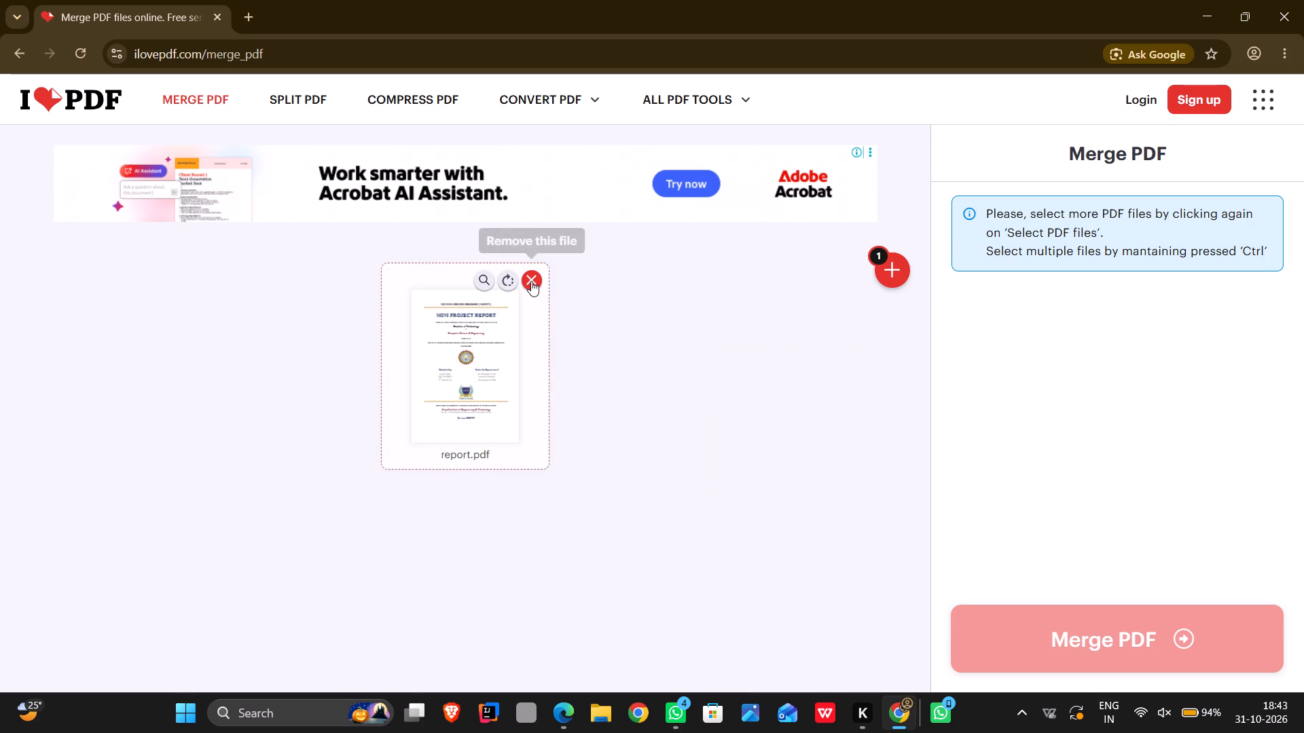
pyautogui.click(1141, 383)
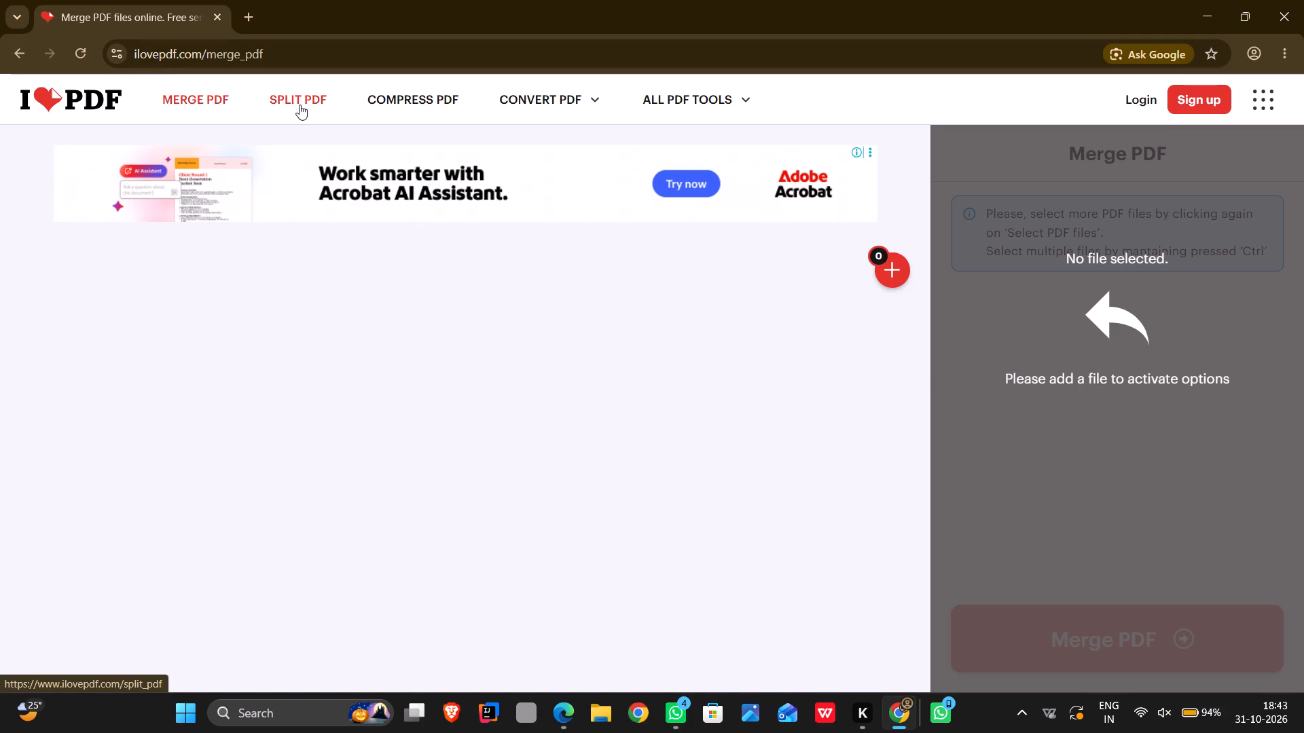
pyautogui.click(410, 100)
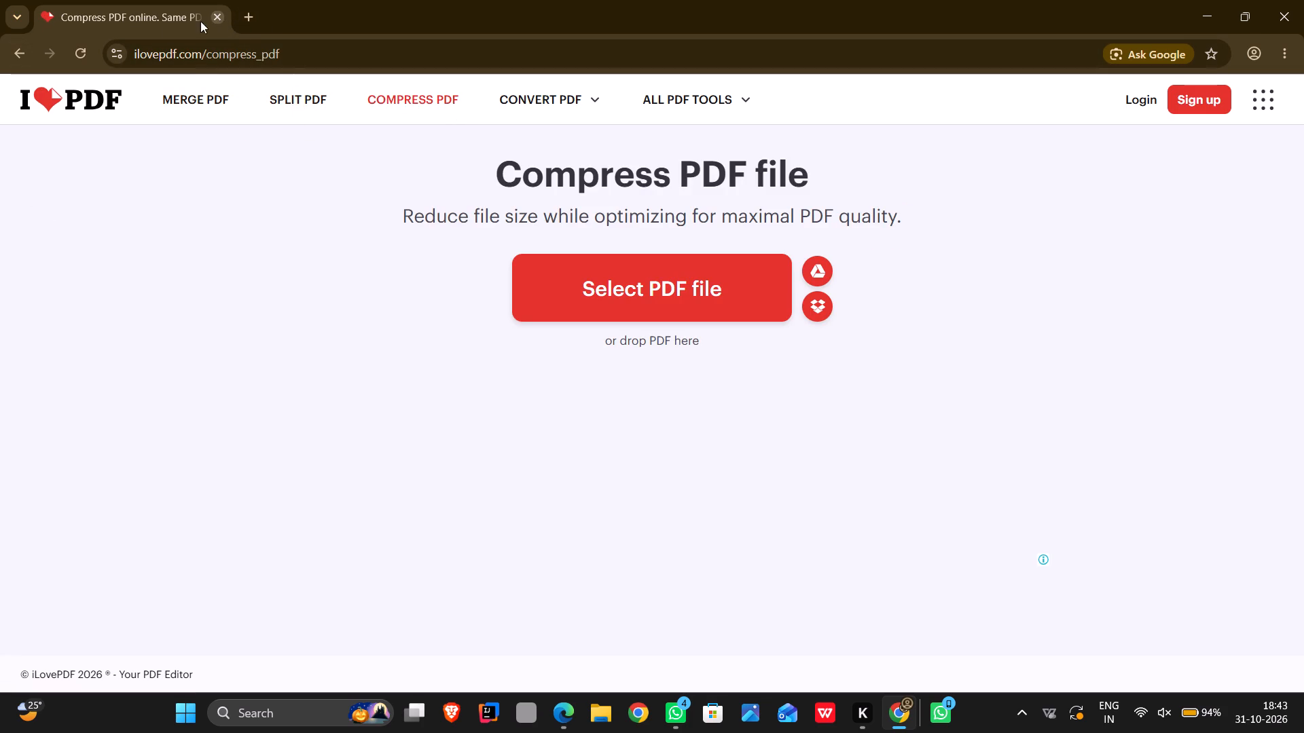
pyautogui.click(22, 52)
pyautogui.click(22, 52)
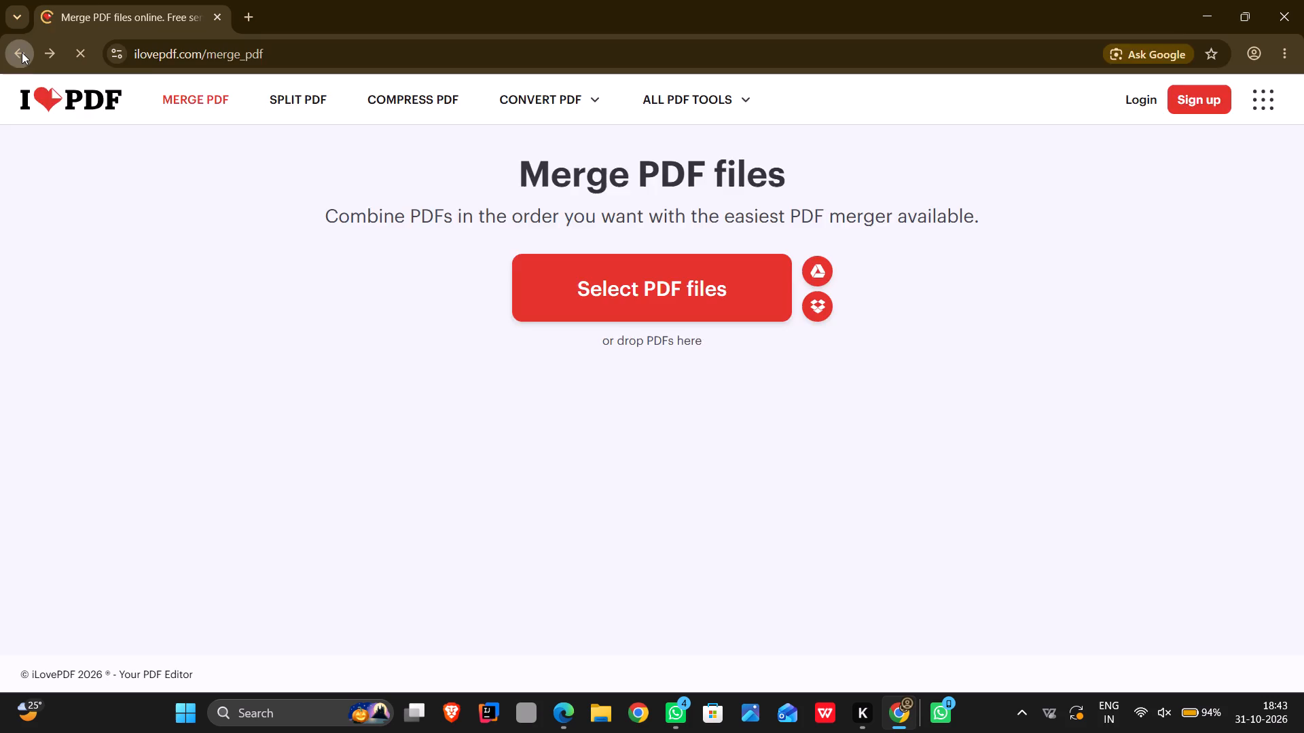
# Search the web for "delete pdf pages" and open iLovePDF's tool for removing pages from a PDF.
pyautogui.click(358, 113)
pyautogui.hotkey('ctrl', 'a')
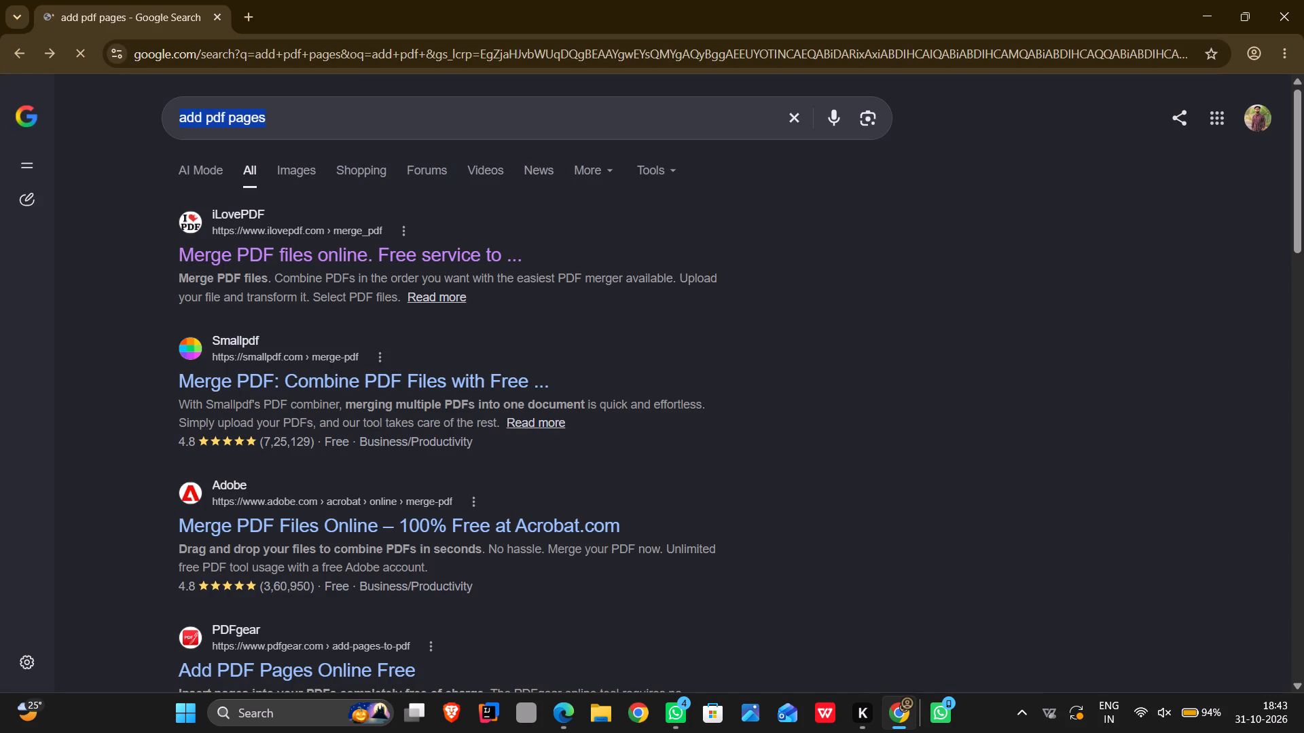
pyautogui.press('BackSpace')
pyautogui.write('de')
pyautogui.write('lete')
pyautogui.press('space')
pyautogui.press('Down')
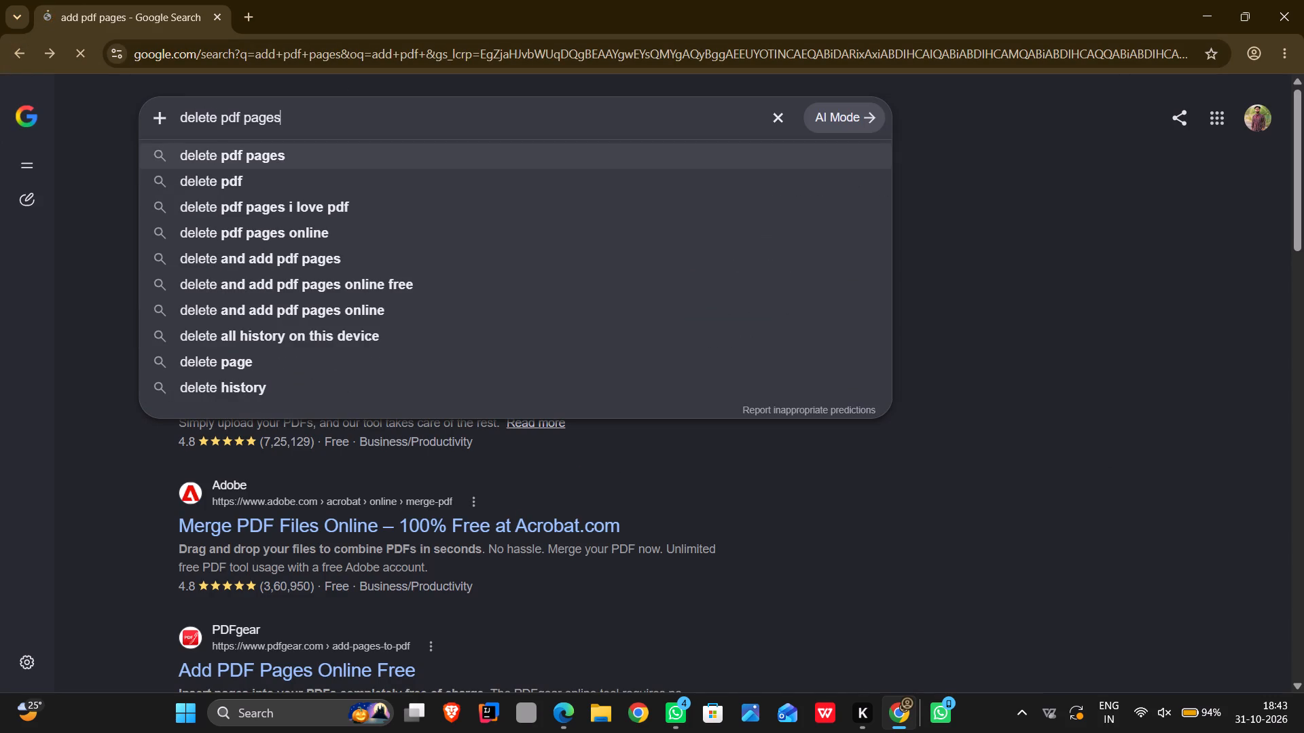
pyautogui.press('Return')
pyautogui.click(333, 264)
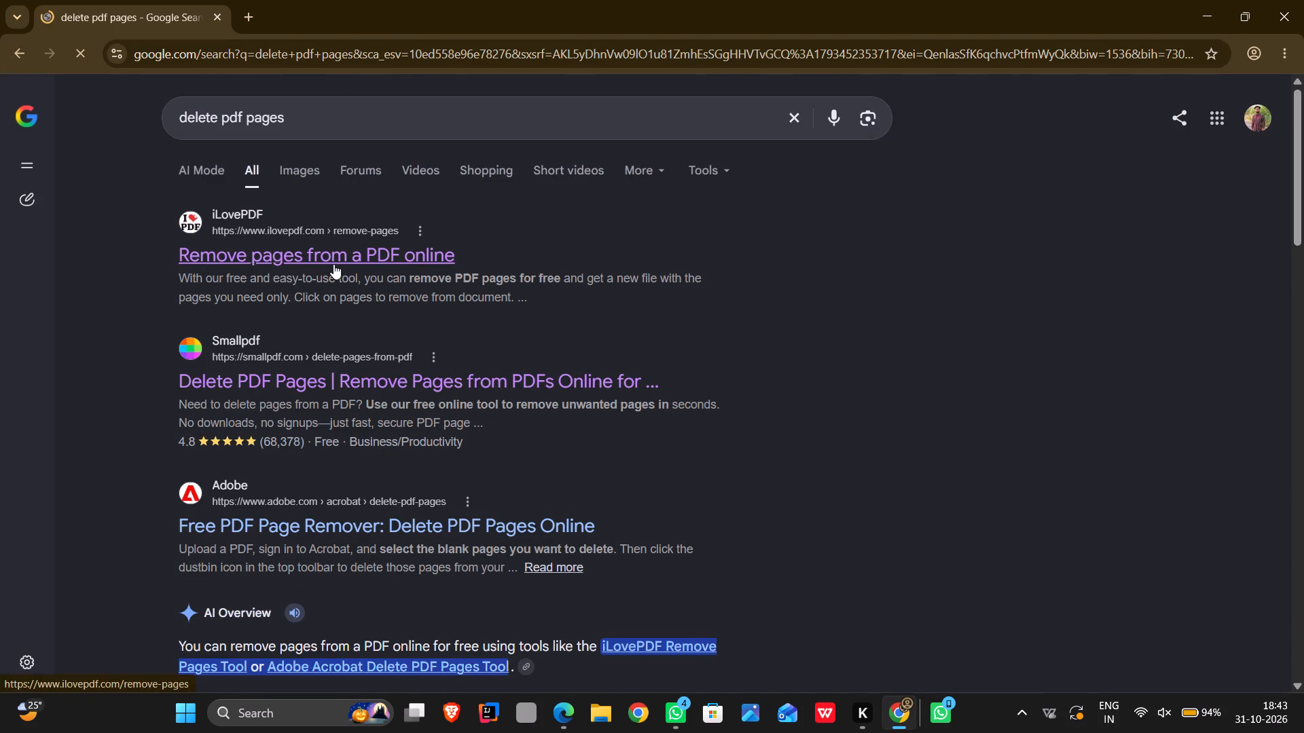
# Load report.pdf from the Downloads folder into the Remove PDF pages tool.
pyautogui.rightClick(674, 316)
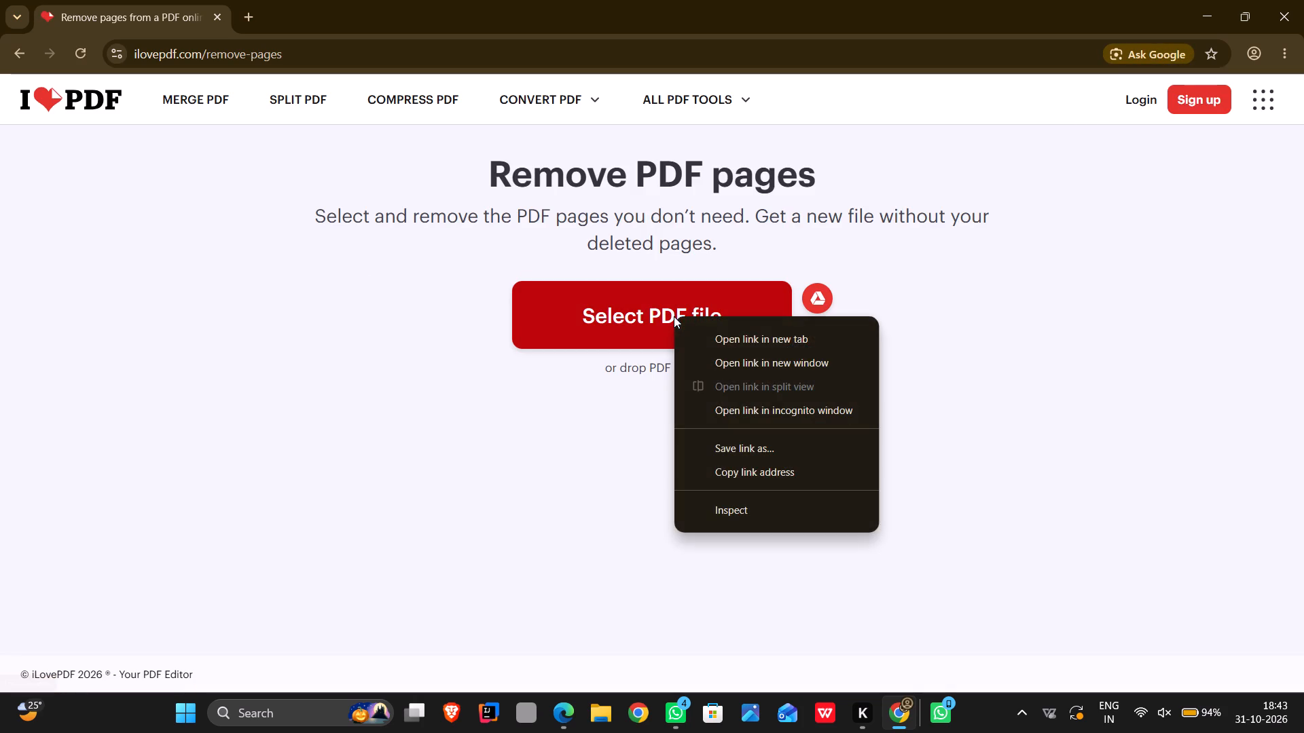
pyautogui.click(574, 328)
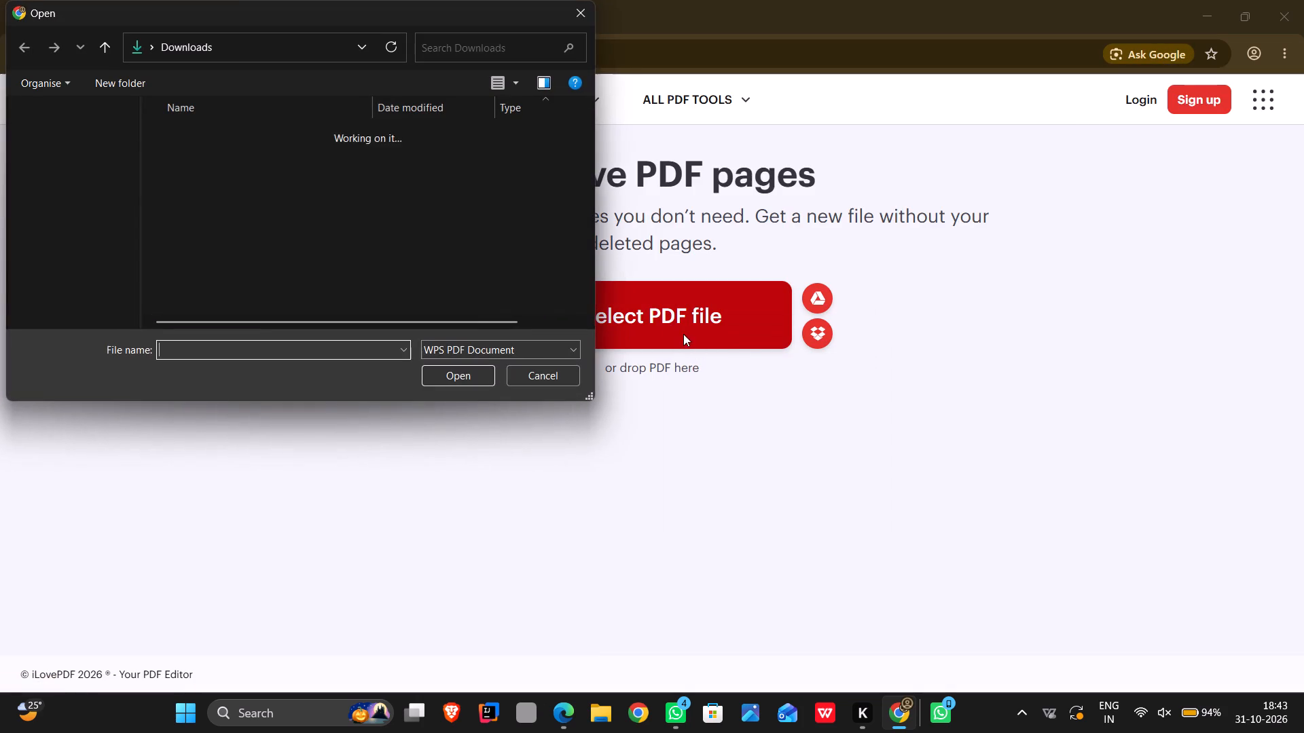
pyautogui.scroll(-1, 344, 232)
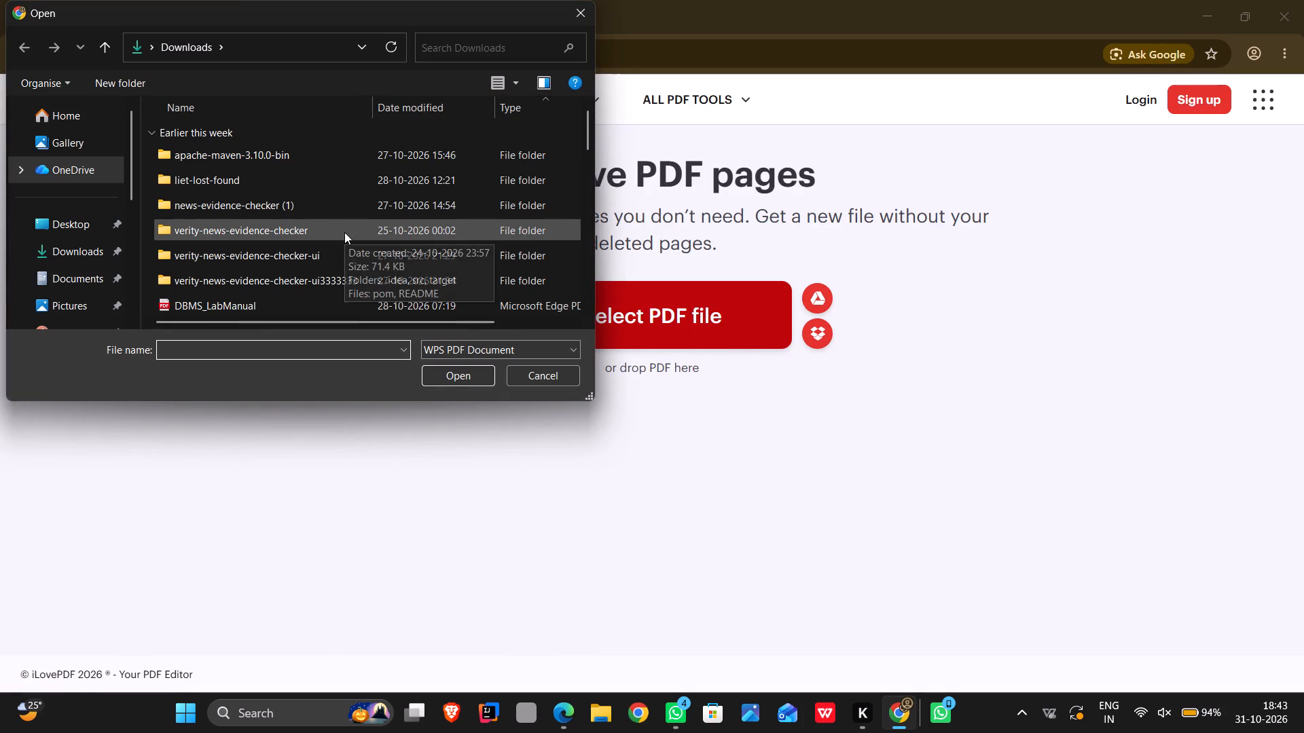
pyautogui.scroll(-1, 344, 232)
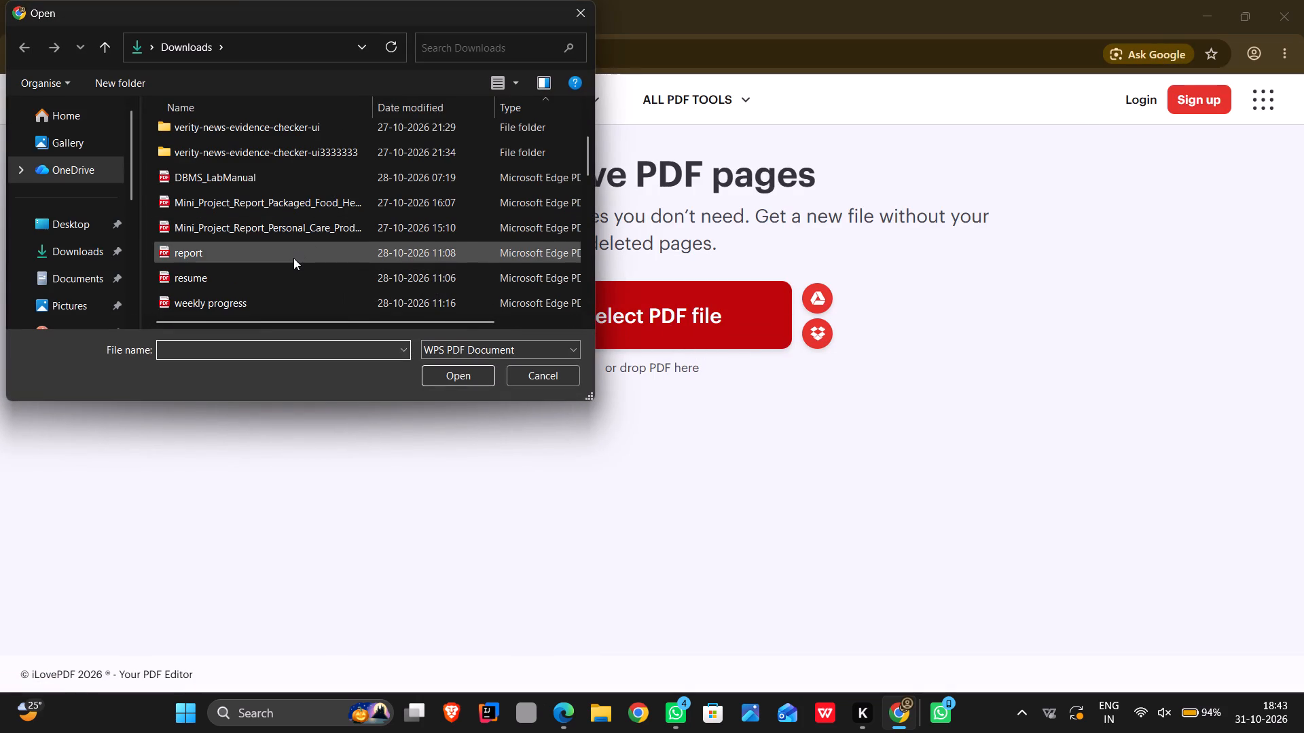
pyautogui.doubleClick(293, 258)
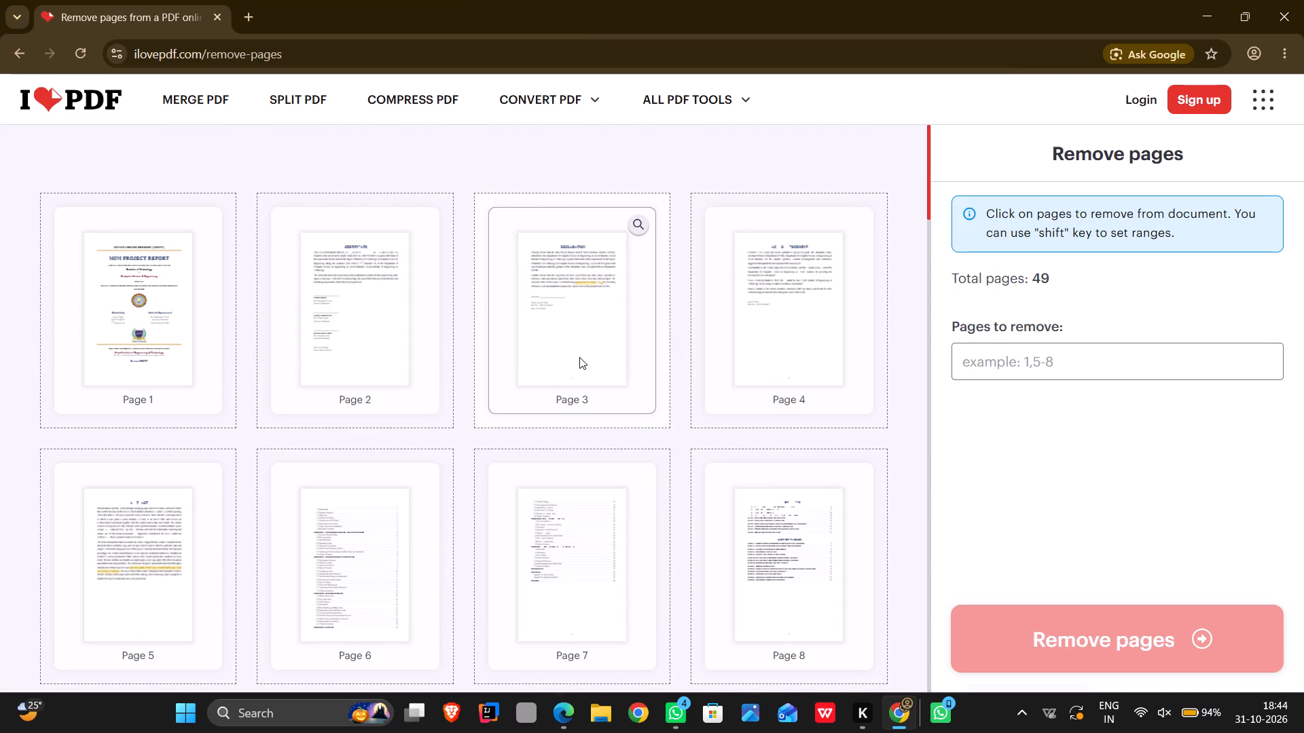
pyautogui.click(396, 307)
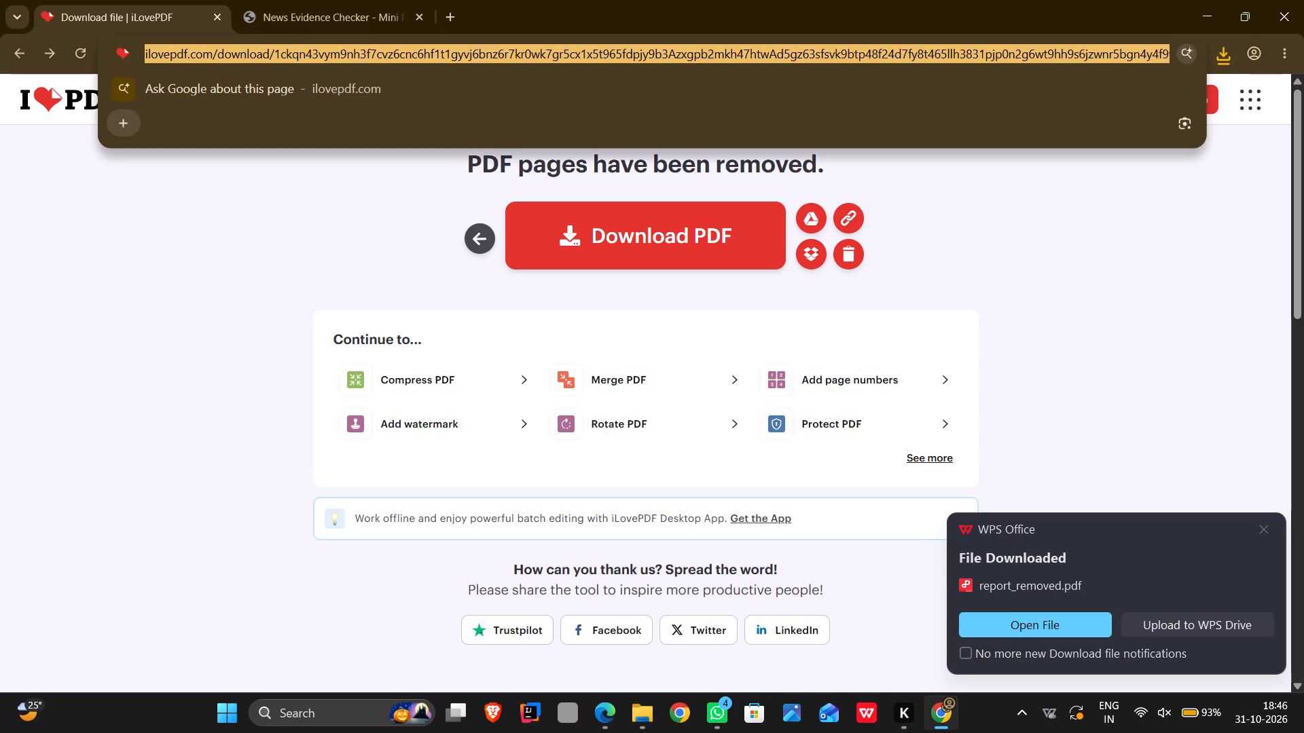
pyautogui.press('BackSpace')
pyautogui.write('add')
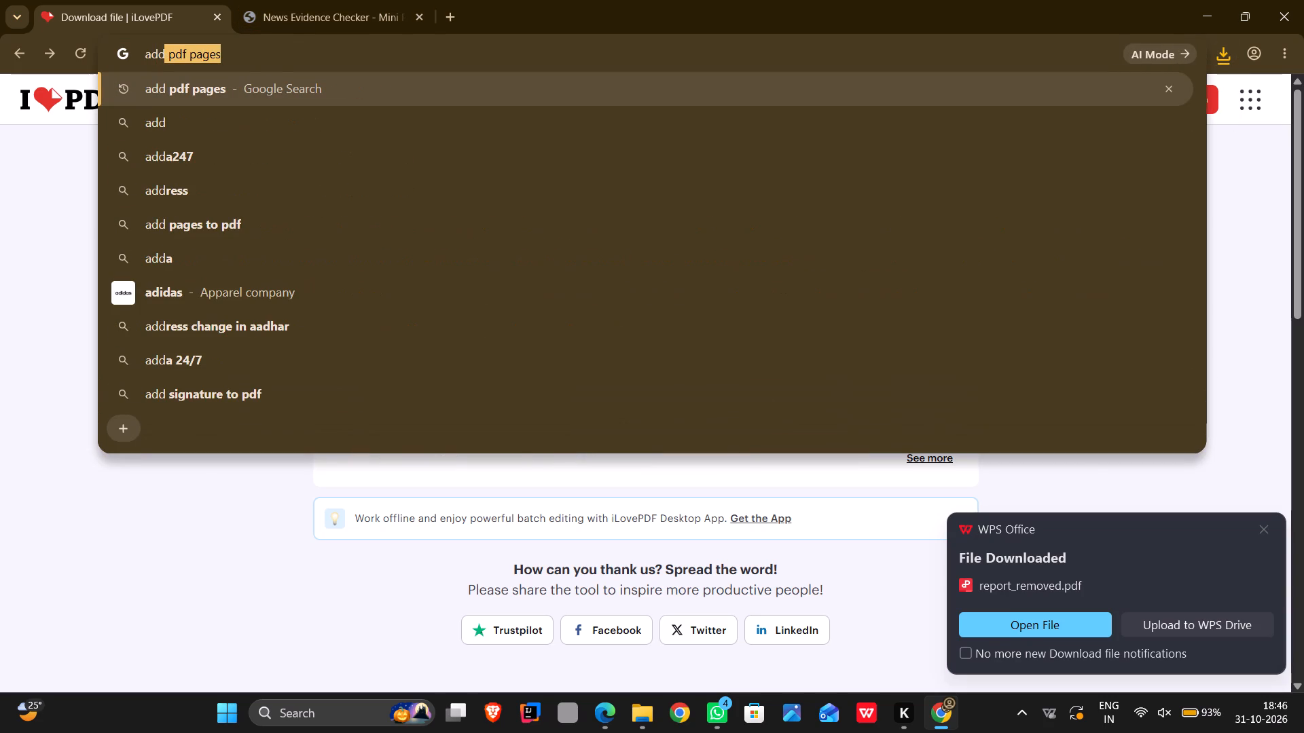
pyautogui.press('Return')
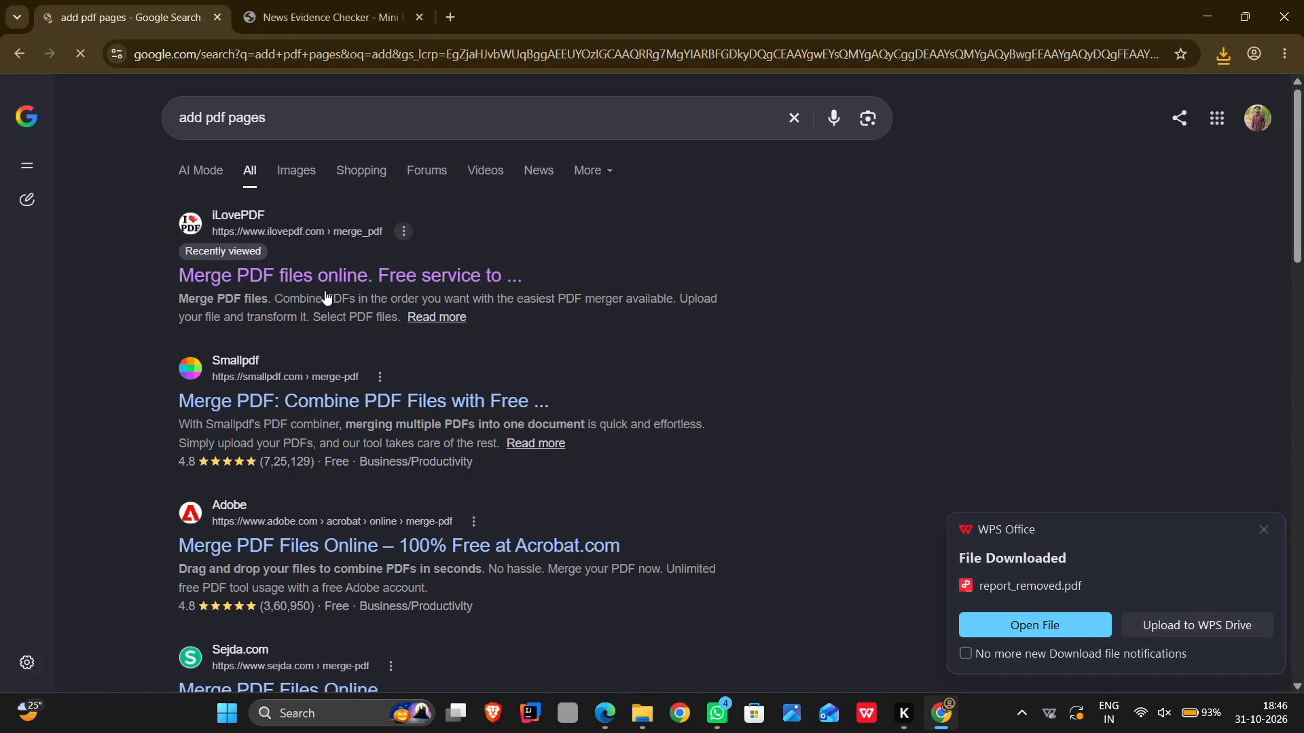
pyautogui.click(291, 276)
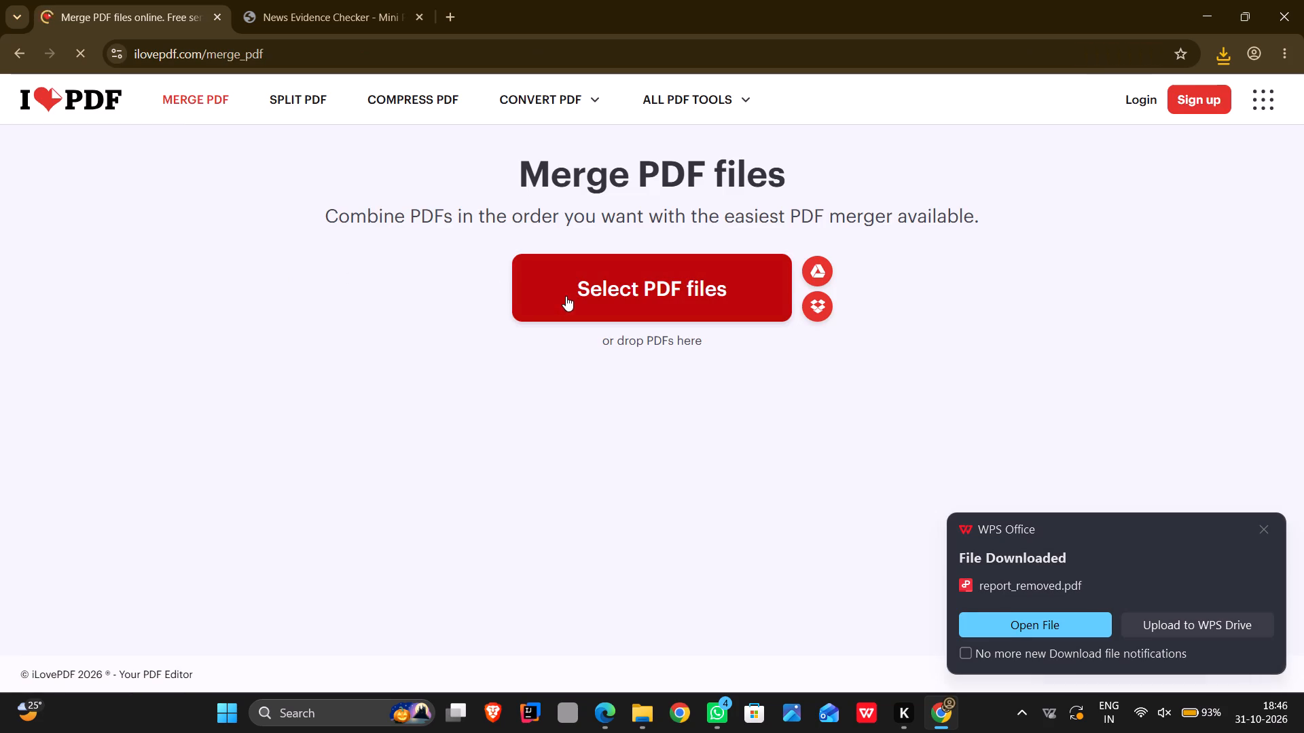
# Load report_removed.pdf from Downloads as the first file of the merge.
pyautogui.click(566, 296)
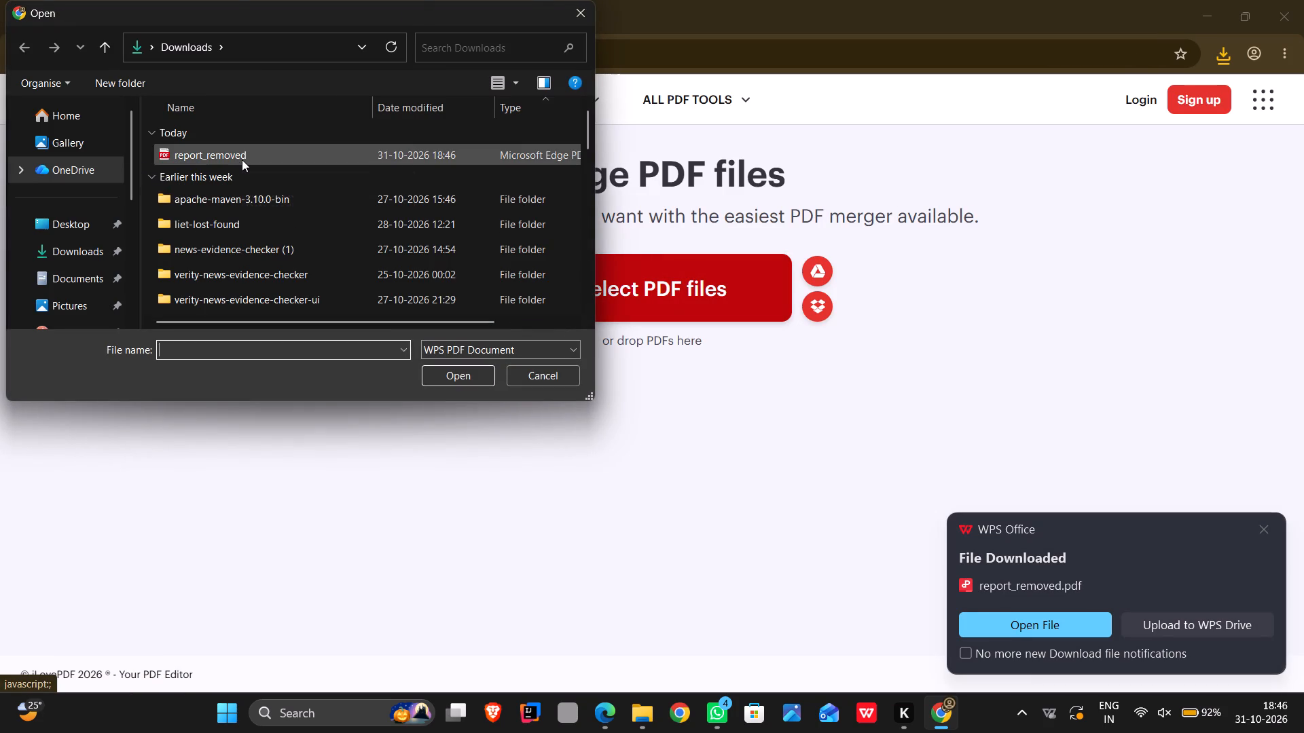
pyautogui.click(242, 159)
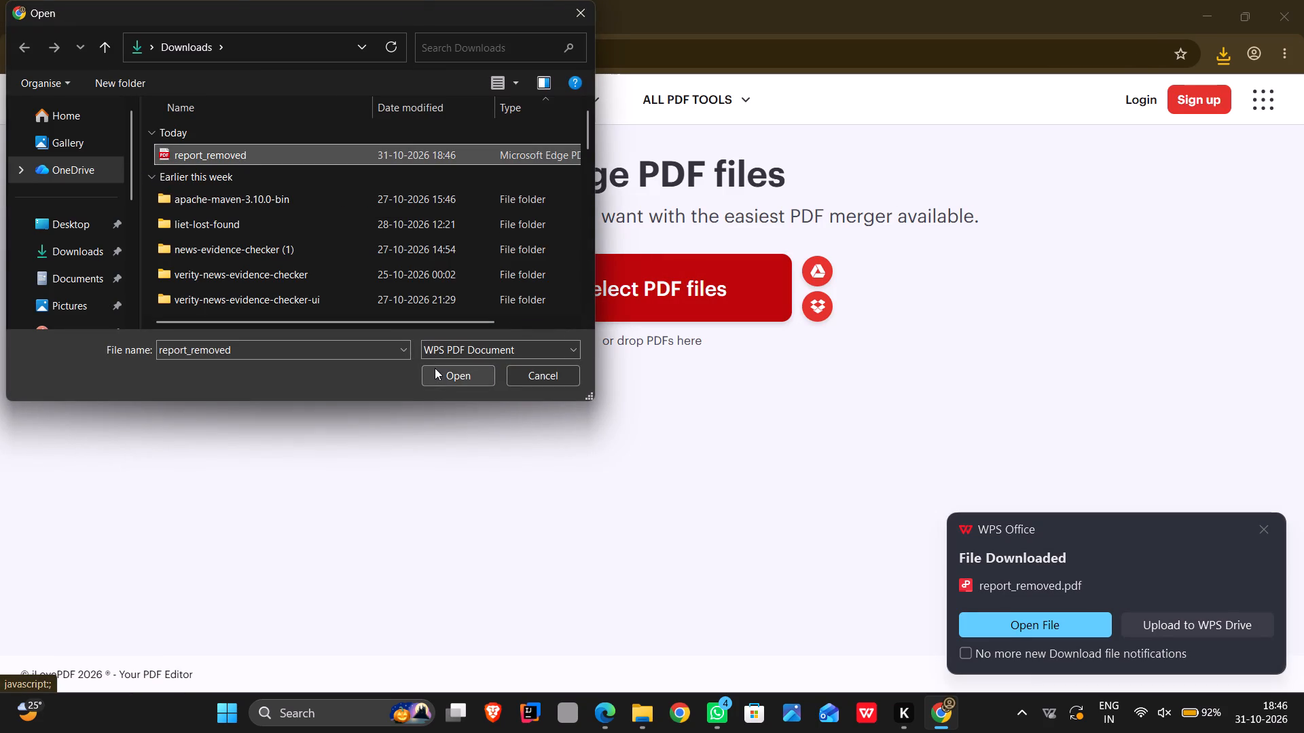
pyautogui.click(444, 376)
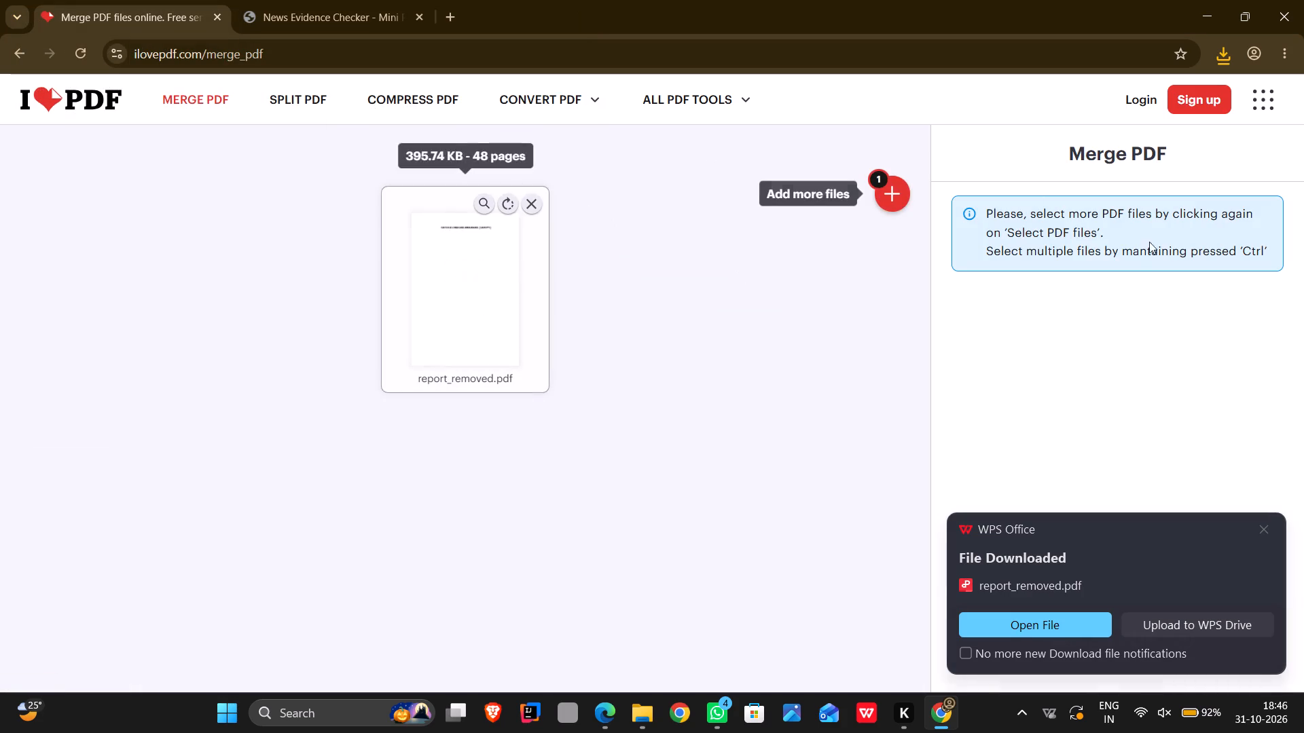
# Browse Downloads and Home's recent files for a second PDF to merge, closing the file selection without choosing one.
pyautogui.click(884, 193)
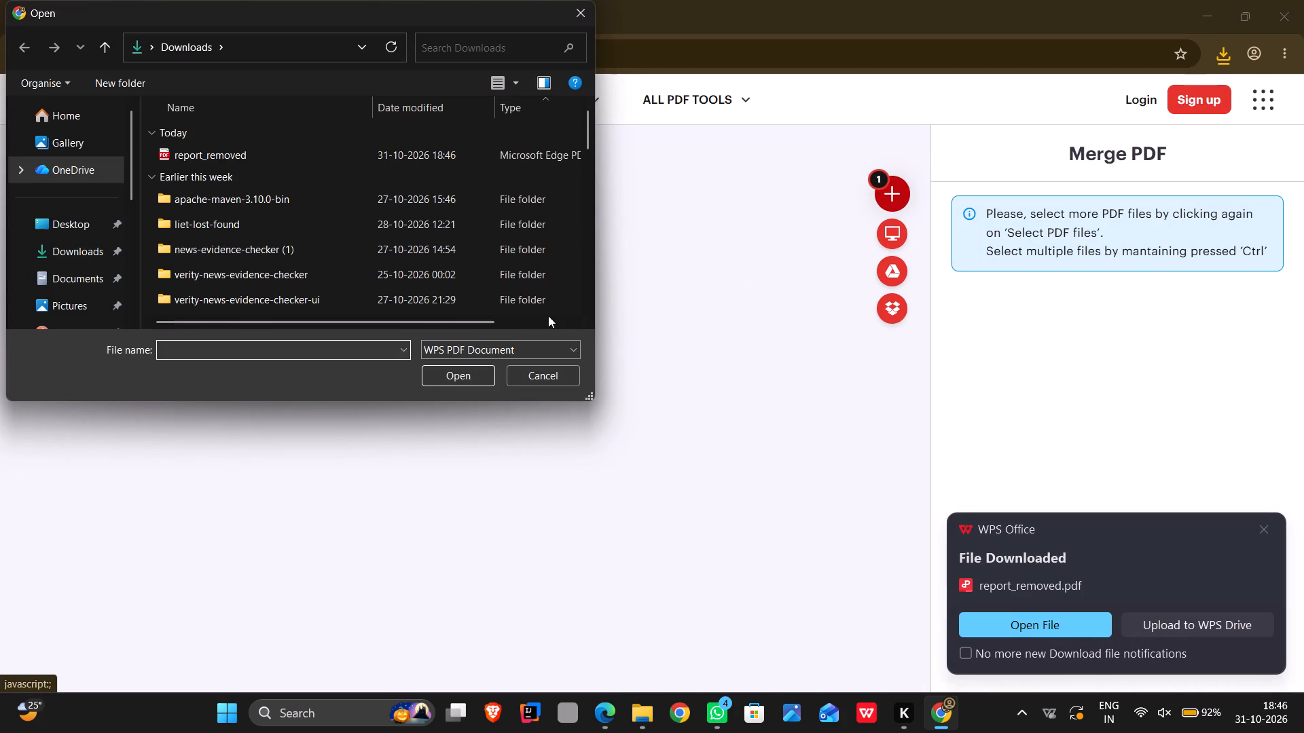
pyautogui.scroll(-1, 349, 221)
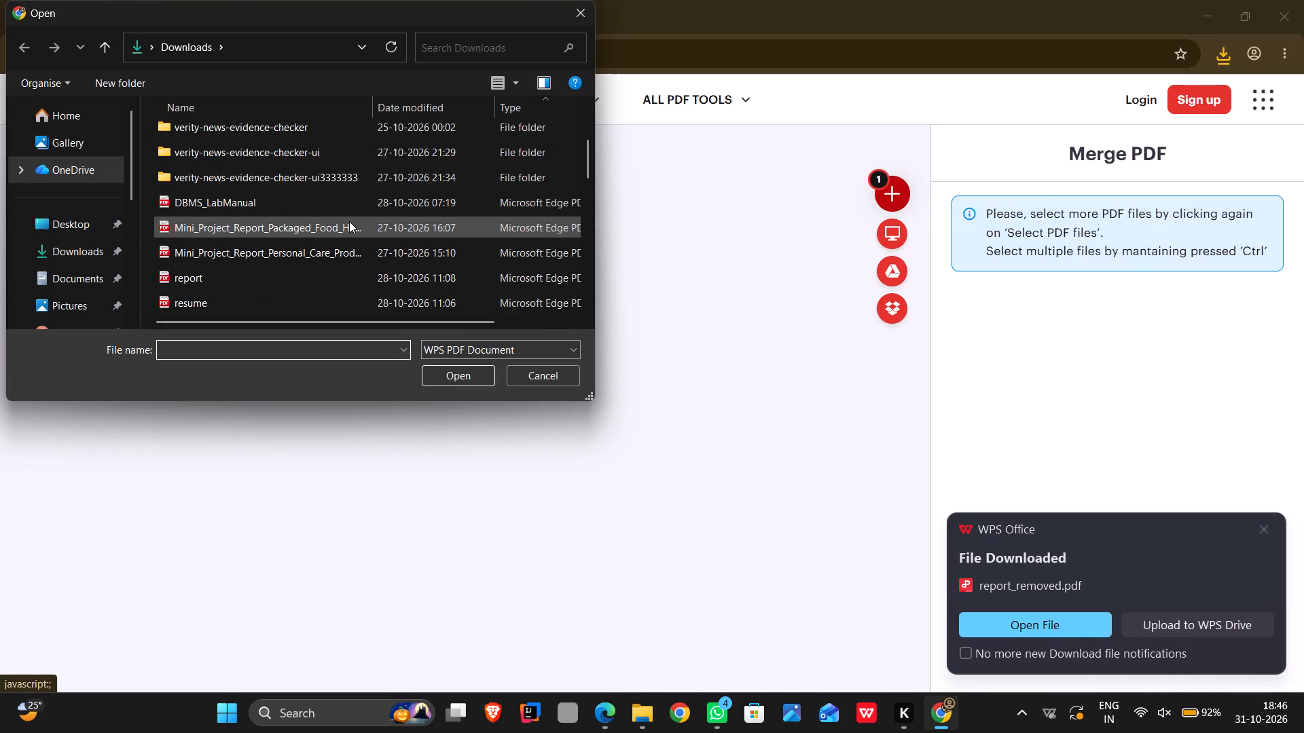
pyautogui.scroll(-2, 354, 261)
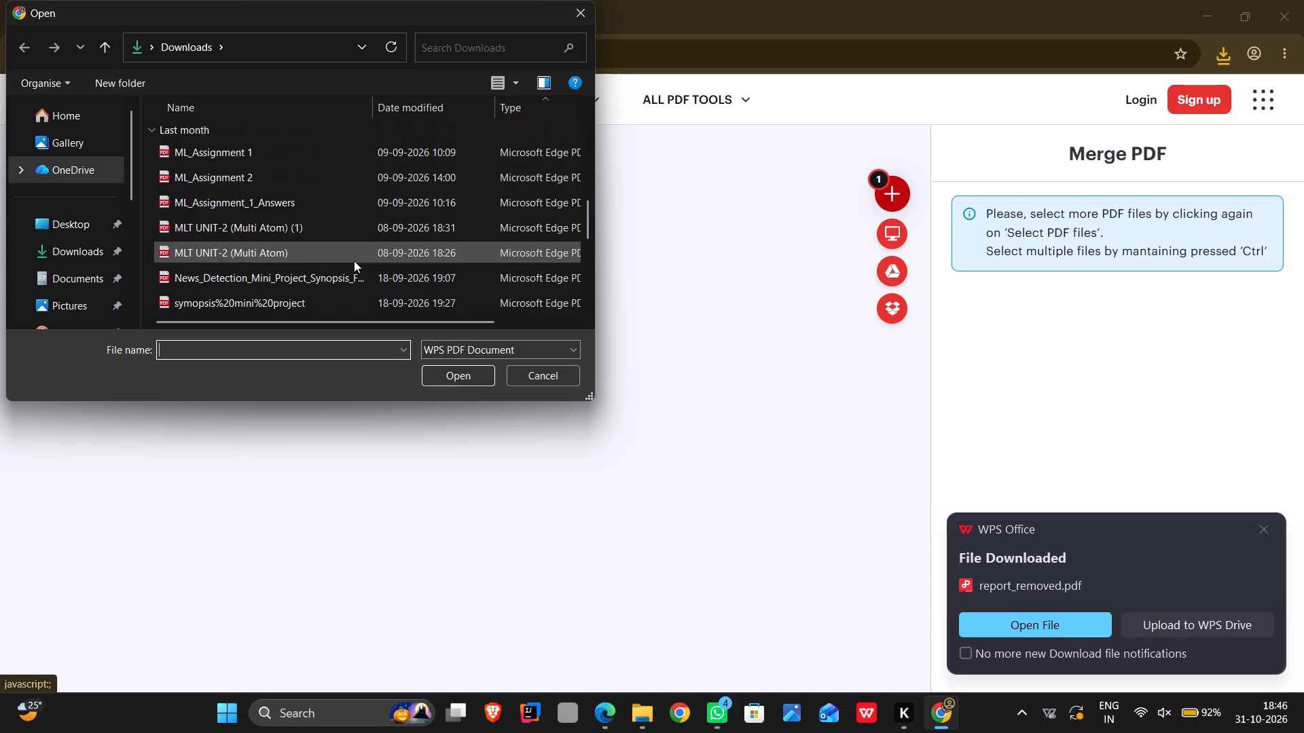
pyautogui.scroll(-2, 354, 261)
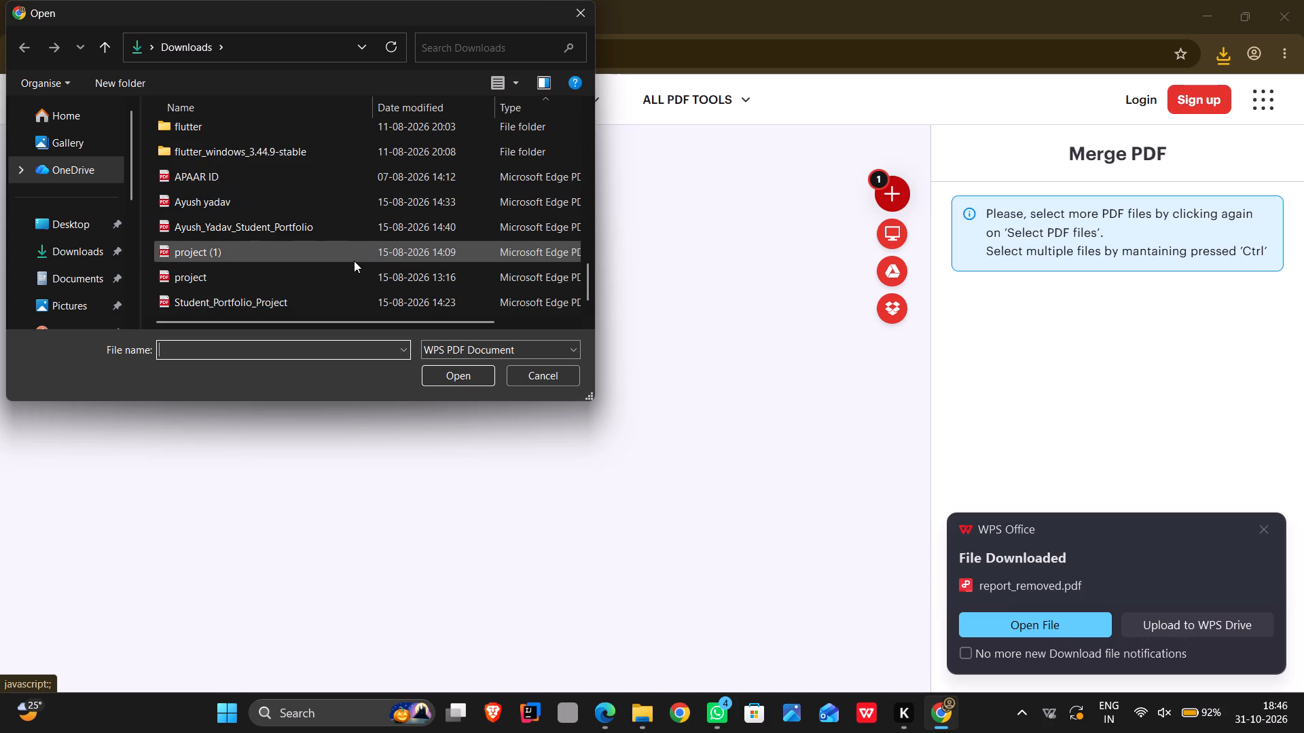
pyautogui.click(77, 105)
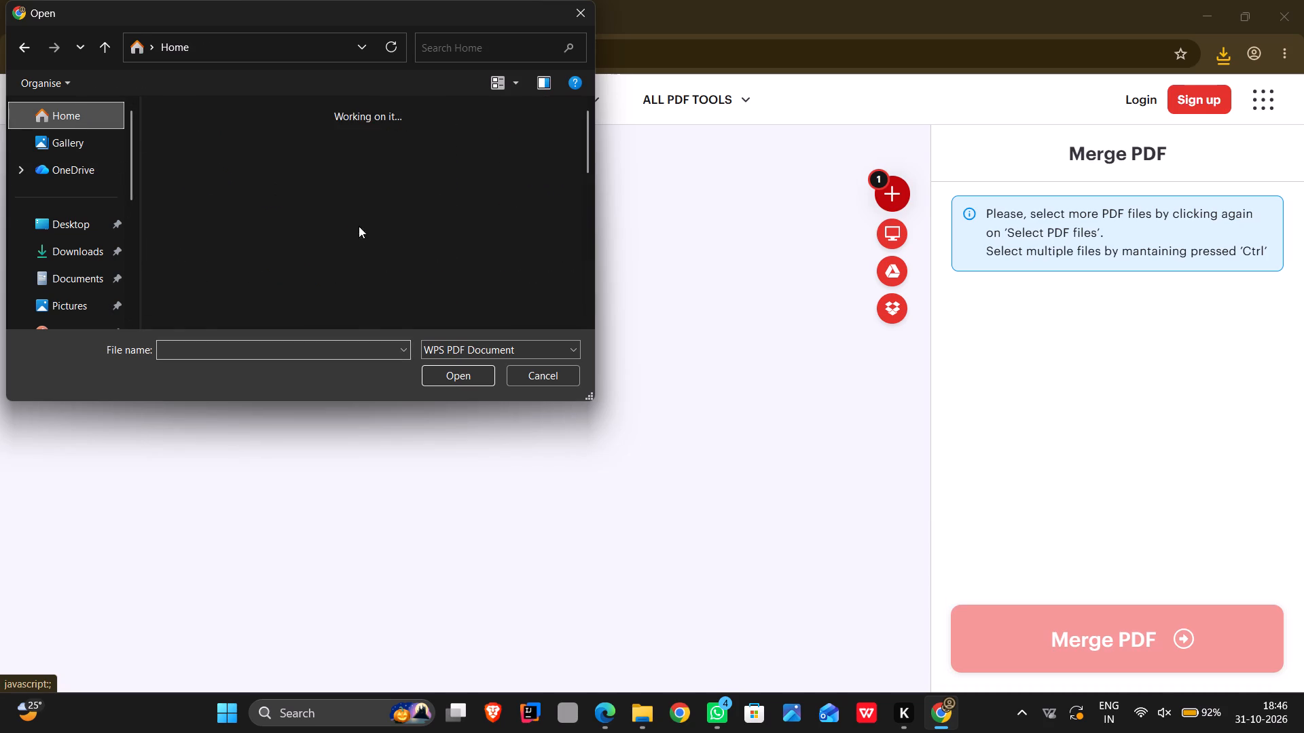
pyautogui.scroll(-2, 393, 244)
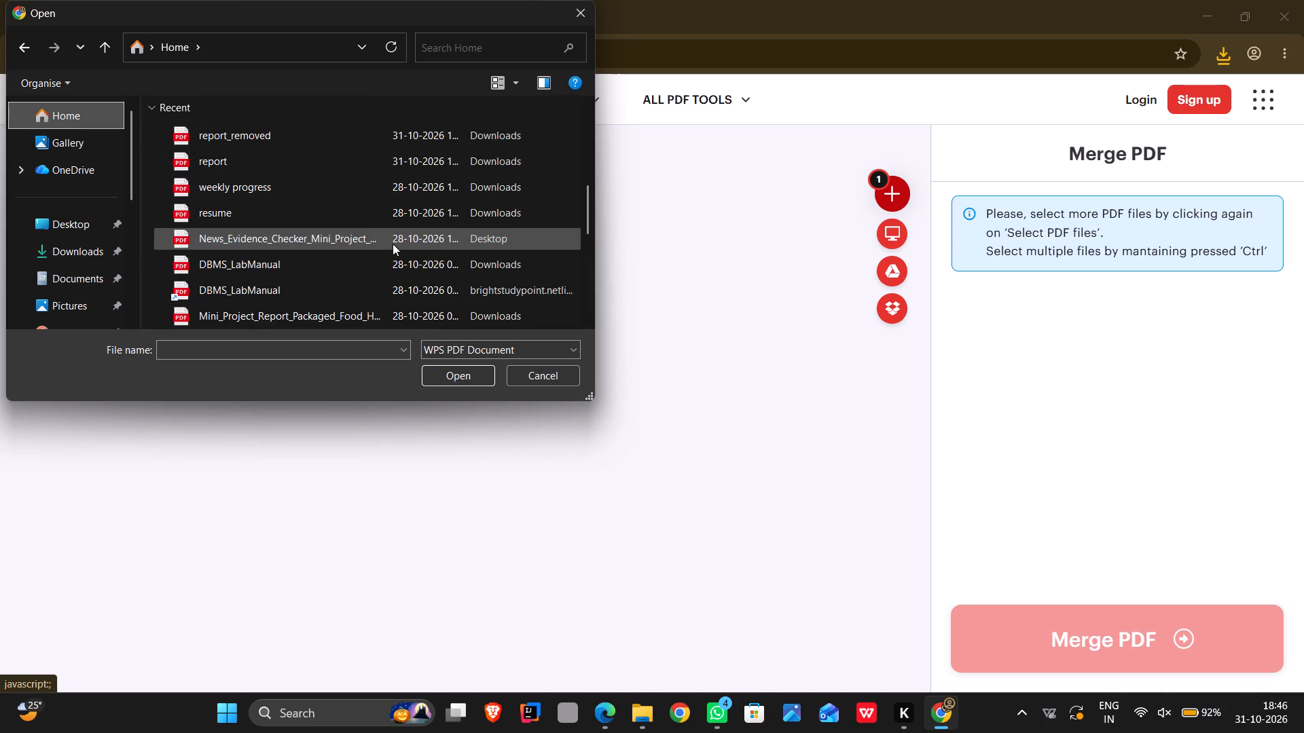
pyautogui.scroll(-2, 393, 244)
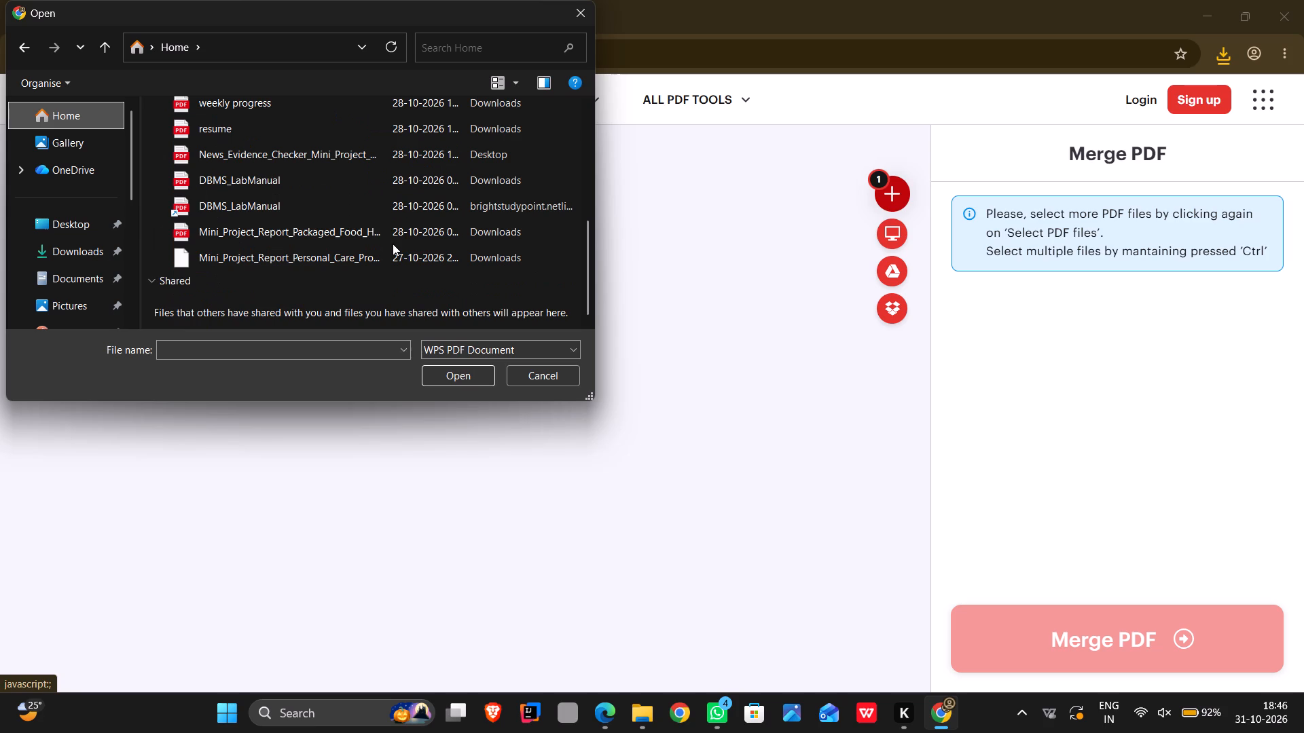
pyautogui.scroll(-1, 393, 244)
pyautogui.click(535, 371)
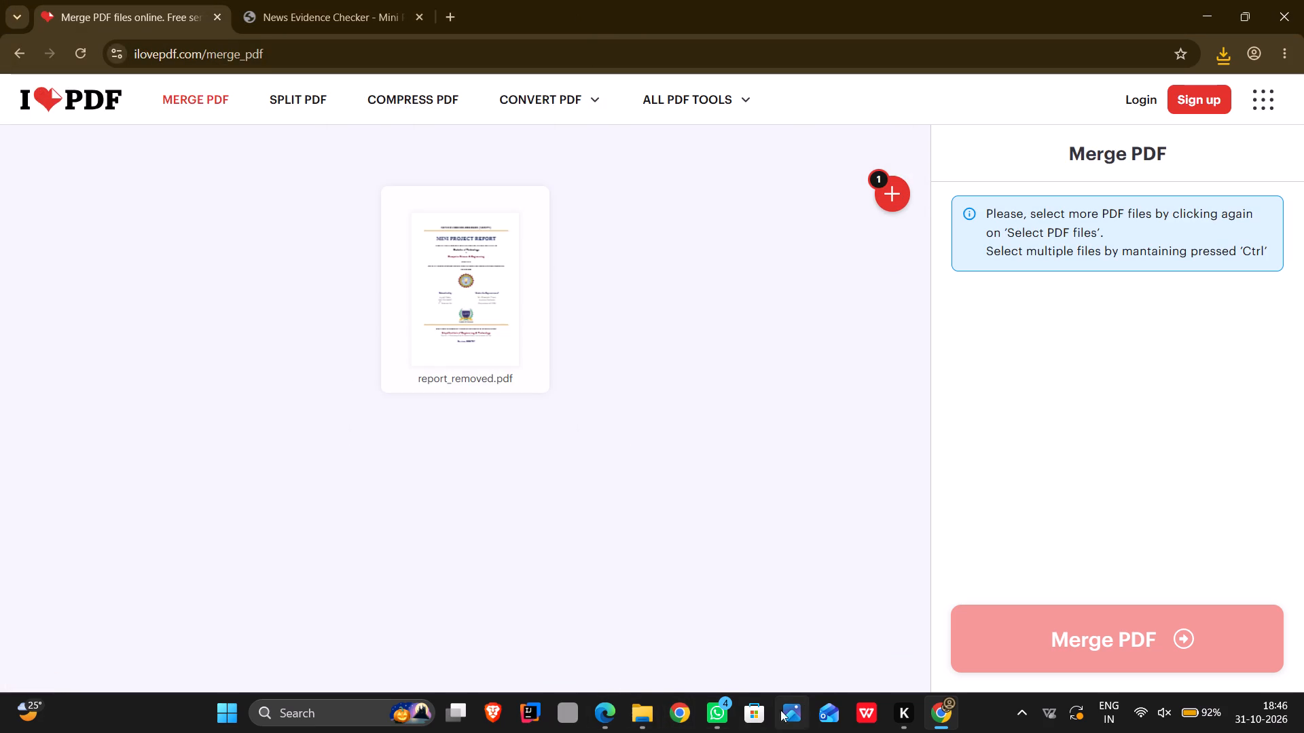
# Switch to File Explorer to look for the page file in the recent files.
pyautogui.click(642, 719)
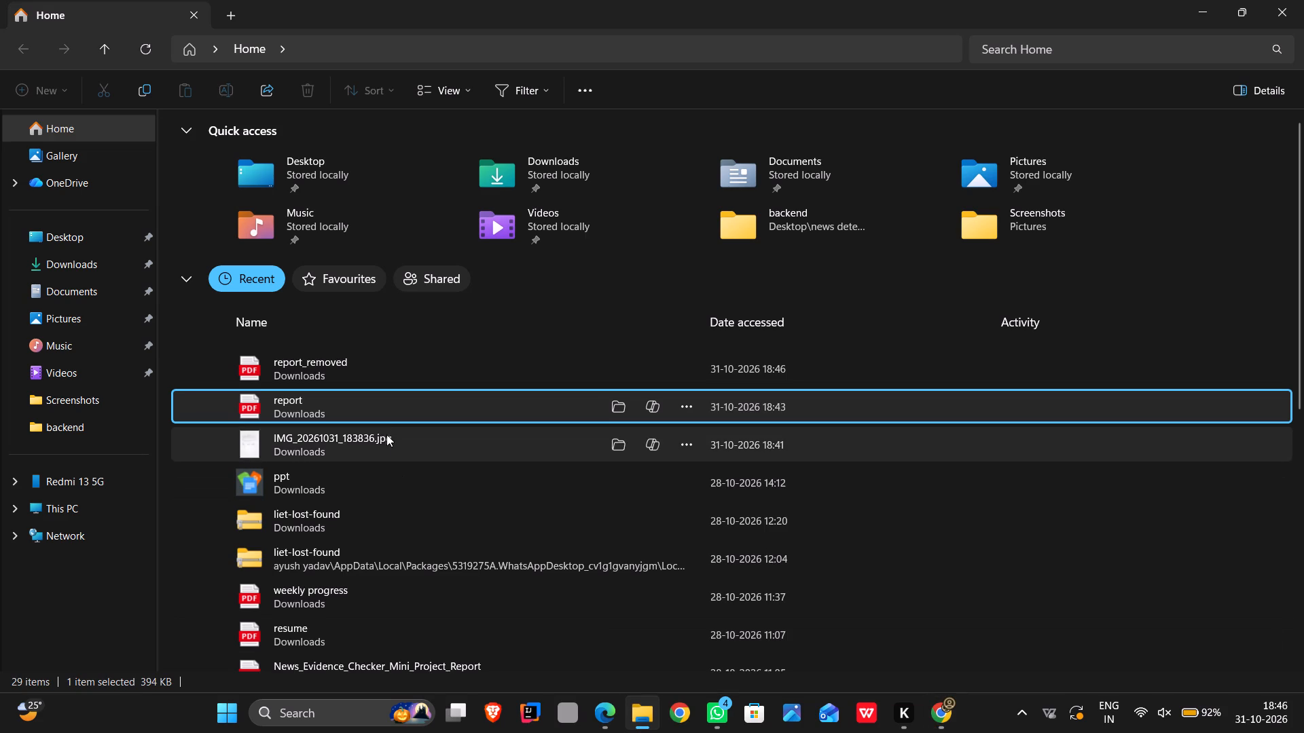
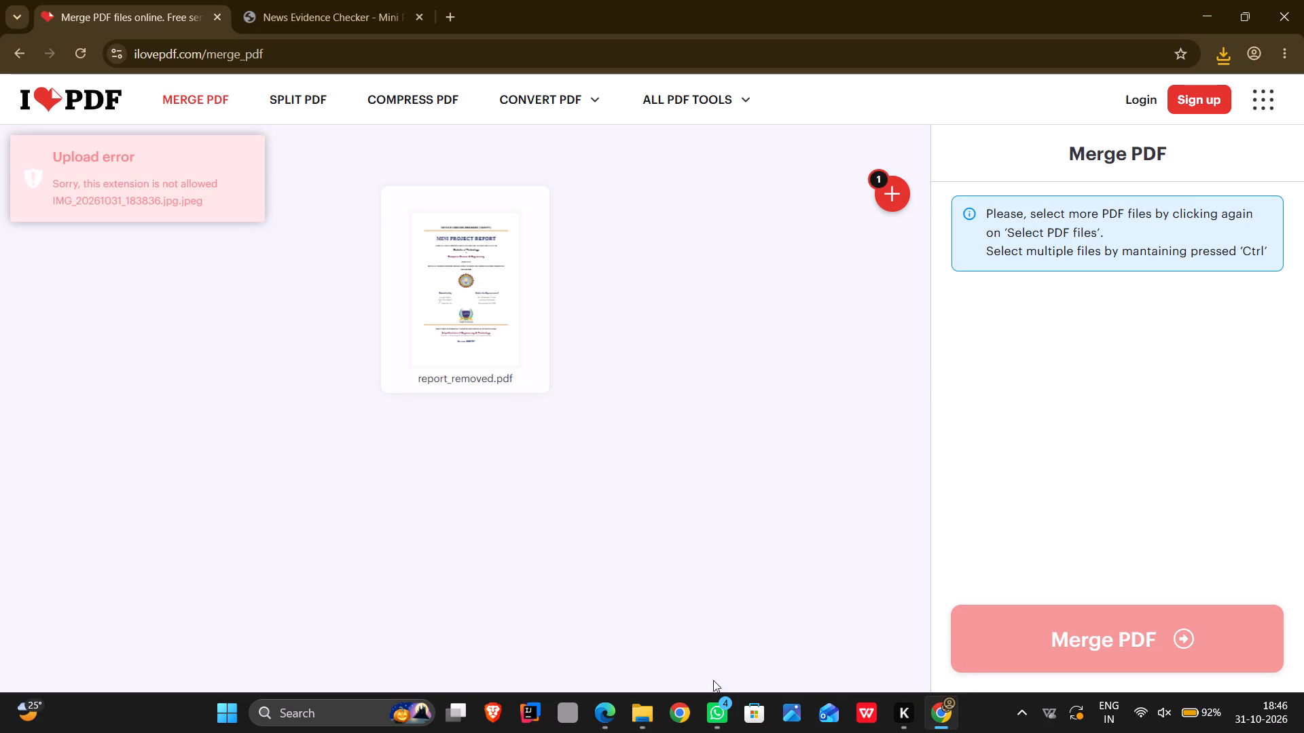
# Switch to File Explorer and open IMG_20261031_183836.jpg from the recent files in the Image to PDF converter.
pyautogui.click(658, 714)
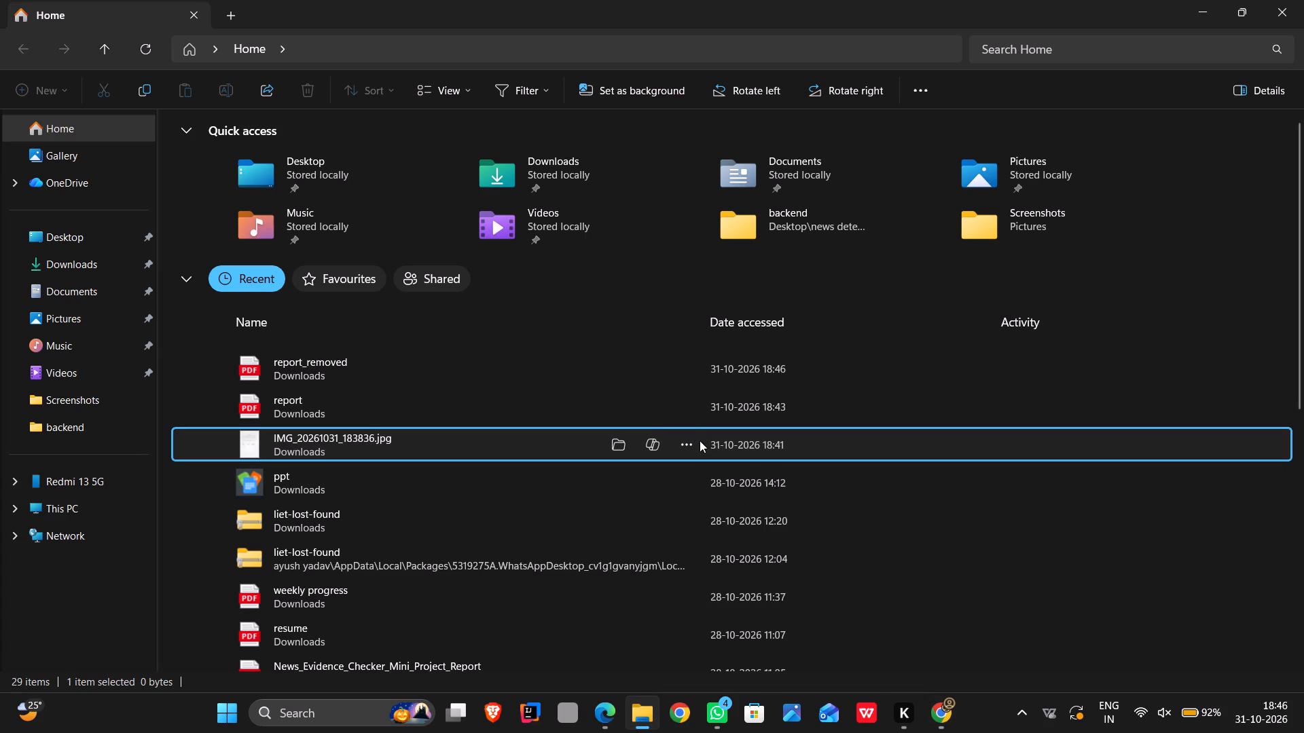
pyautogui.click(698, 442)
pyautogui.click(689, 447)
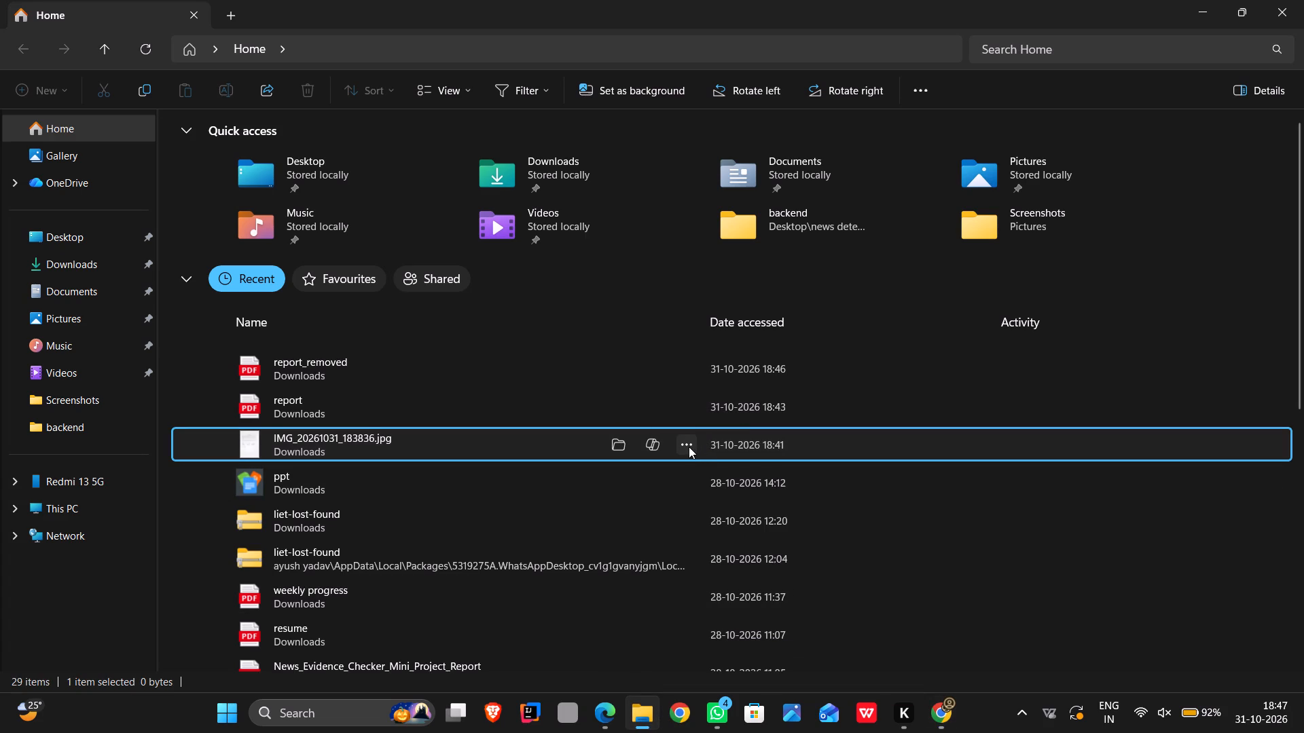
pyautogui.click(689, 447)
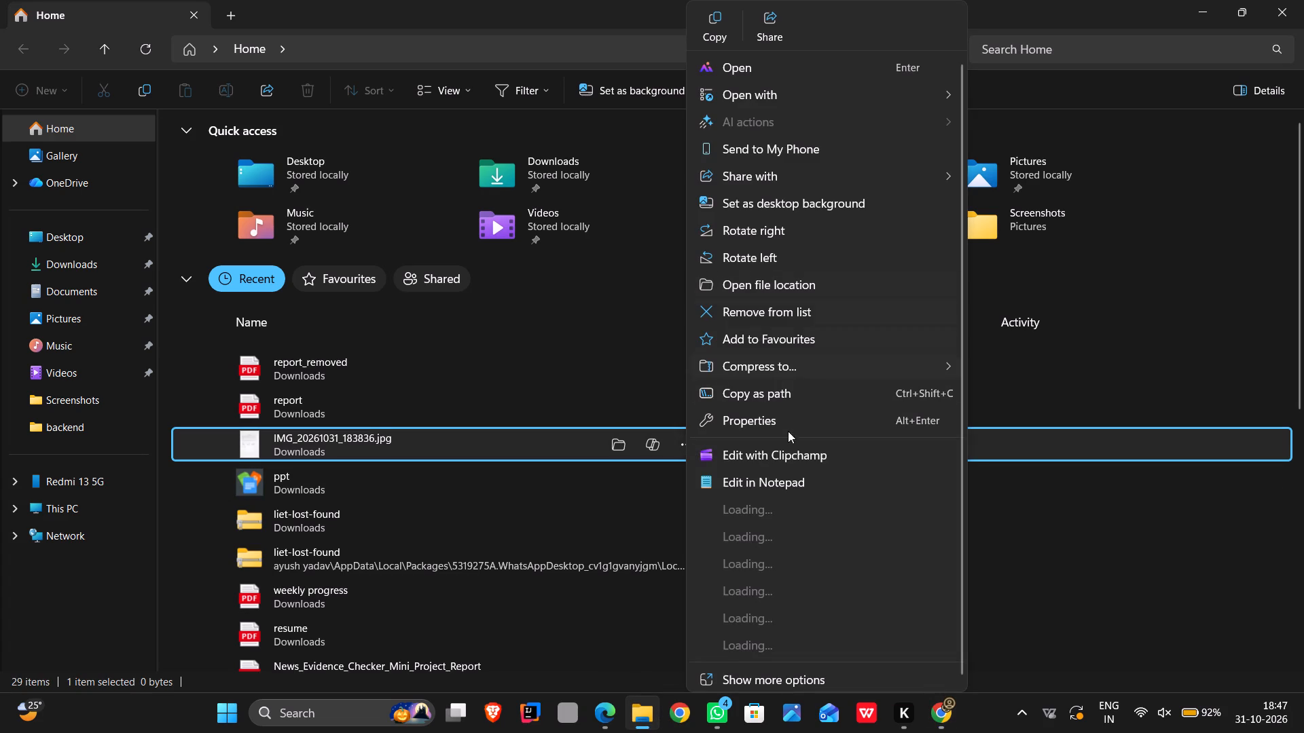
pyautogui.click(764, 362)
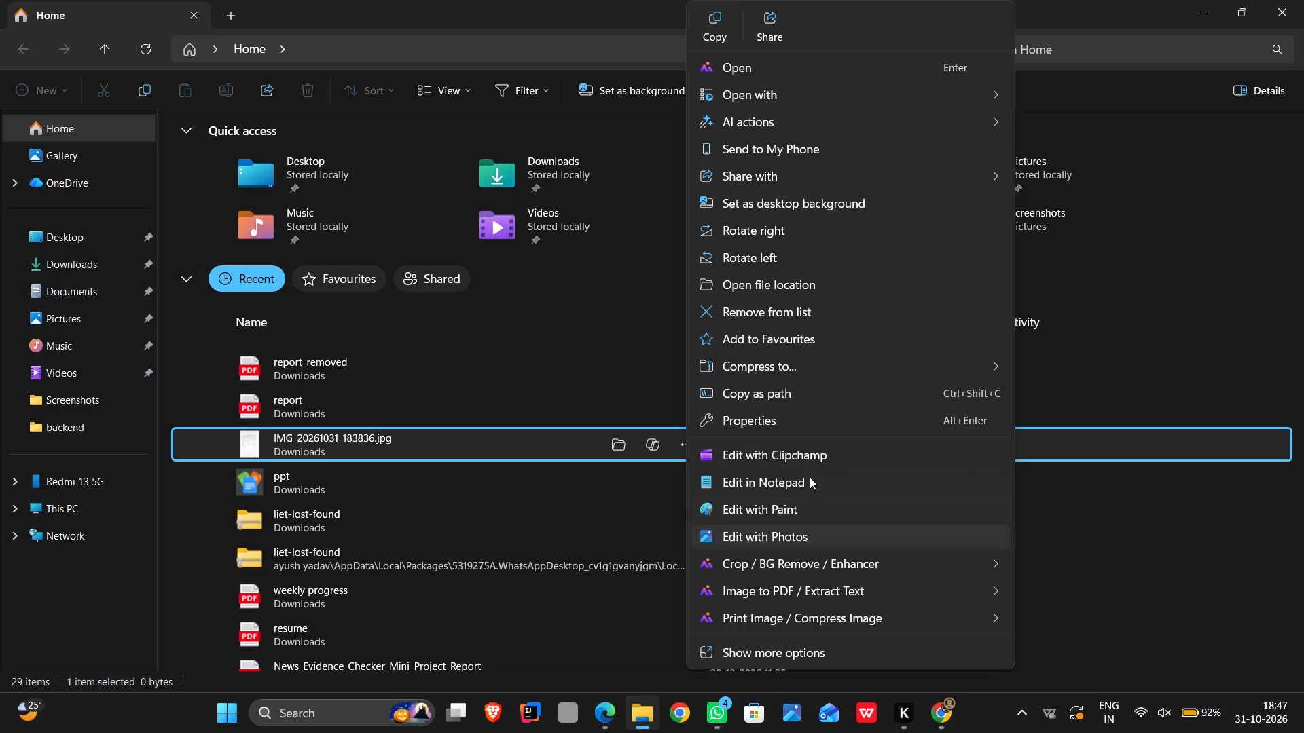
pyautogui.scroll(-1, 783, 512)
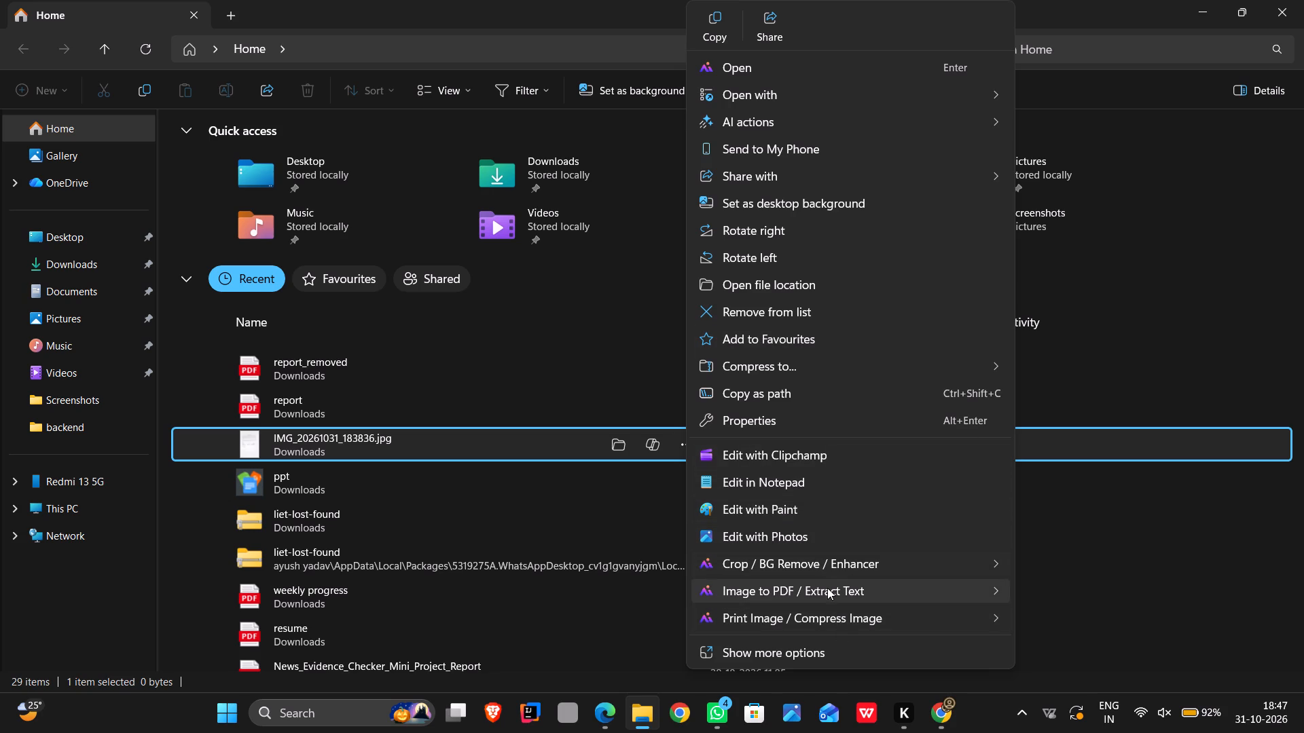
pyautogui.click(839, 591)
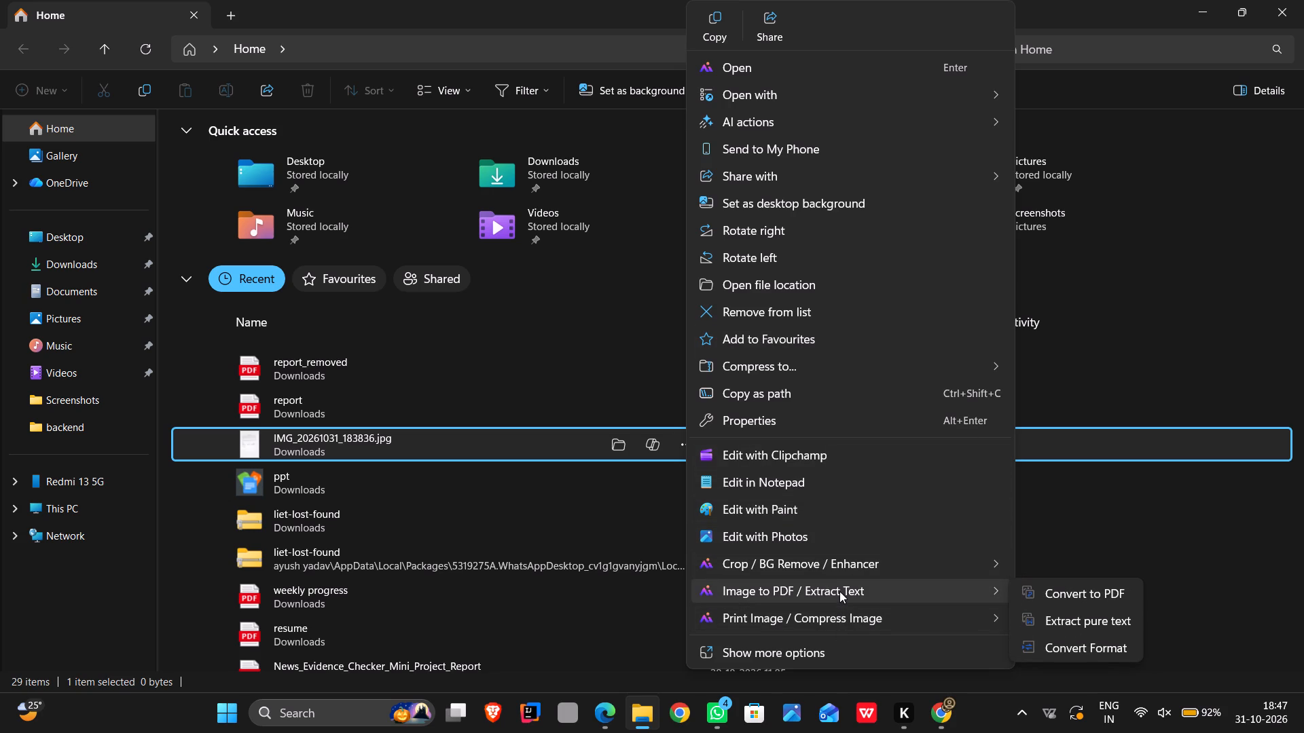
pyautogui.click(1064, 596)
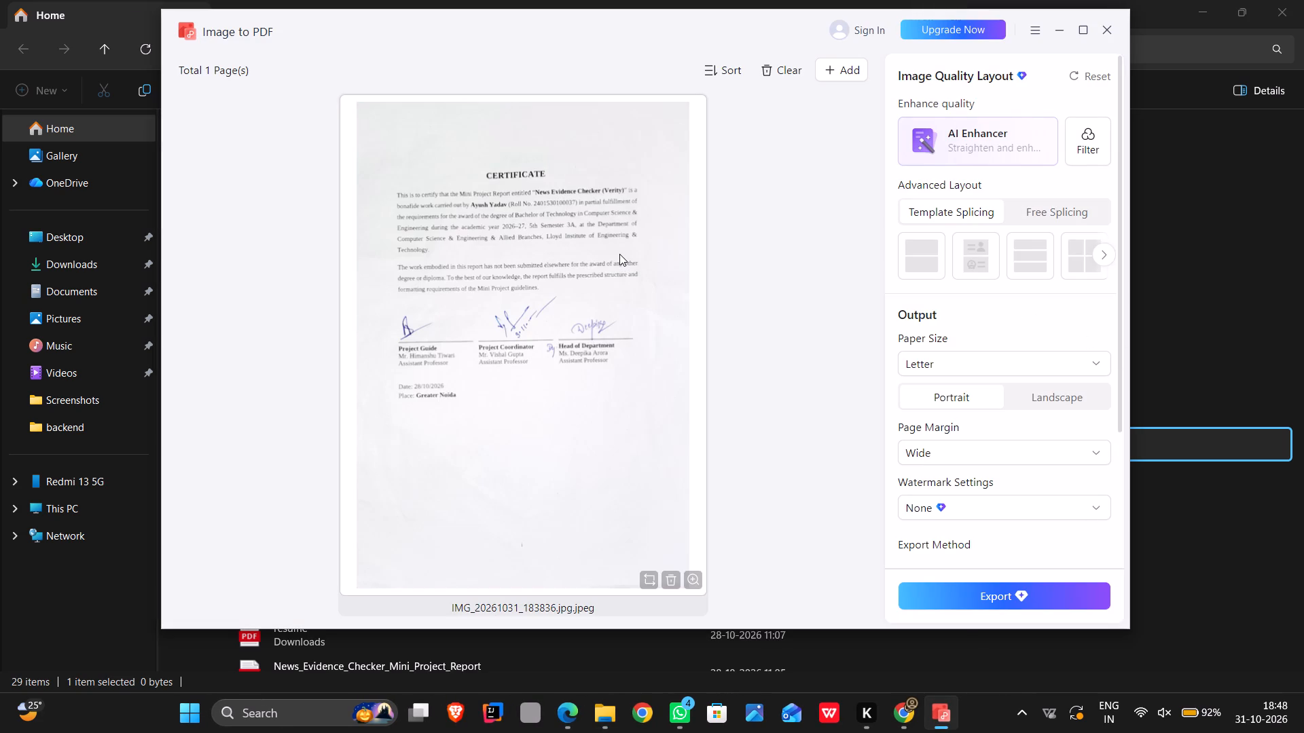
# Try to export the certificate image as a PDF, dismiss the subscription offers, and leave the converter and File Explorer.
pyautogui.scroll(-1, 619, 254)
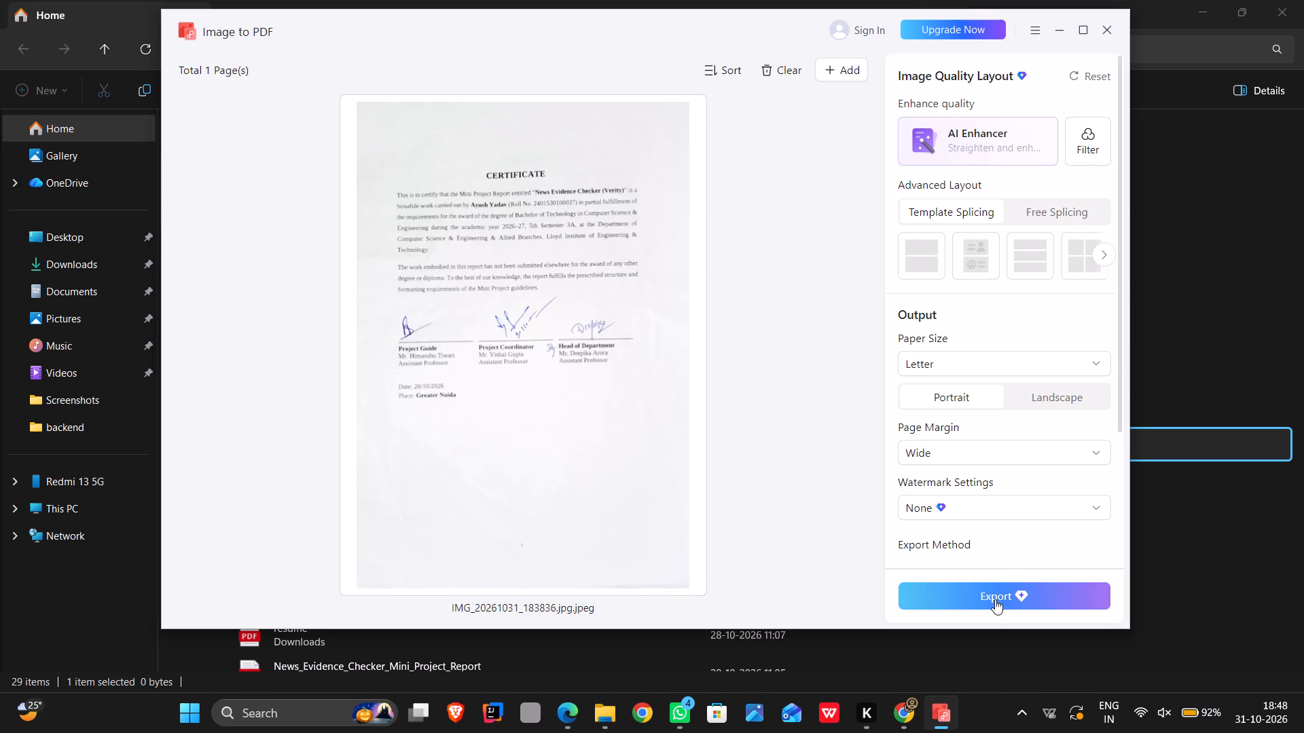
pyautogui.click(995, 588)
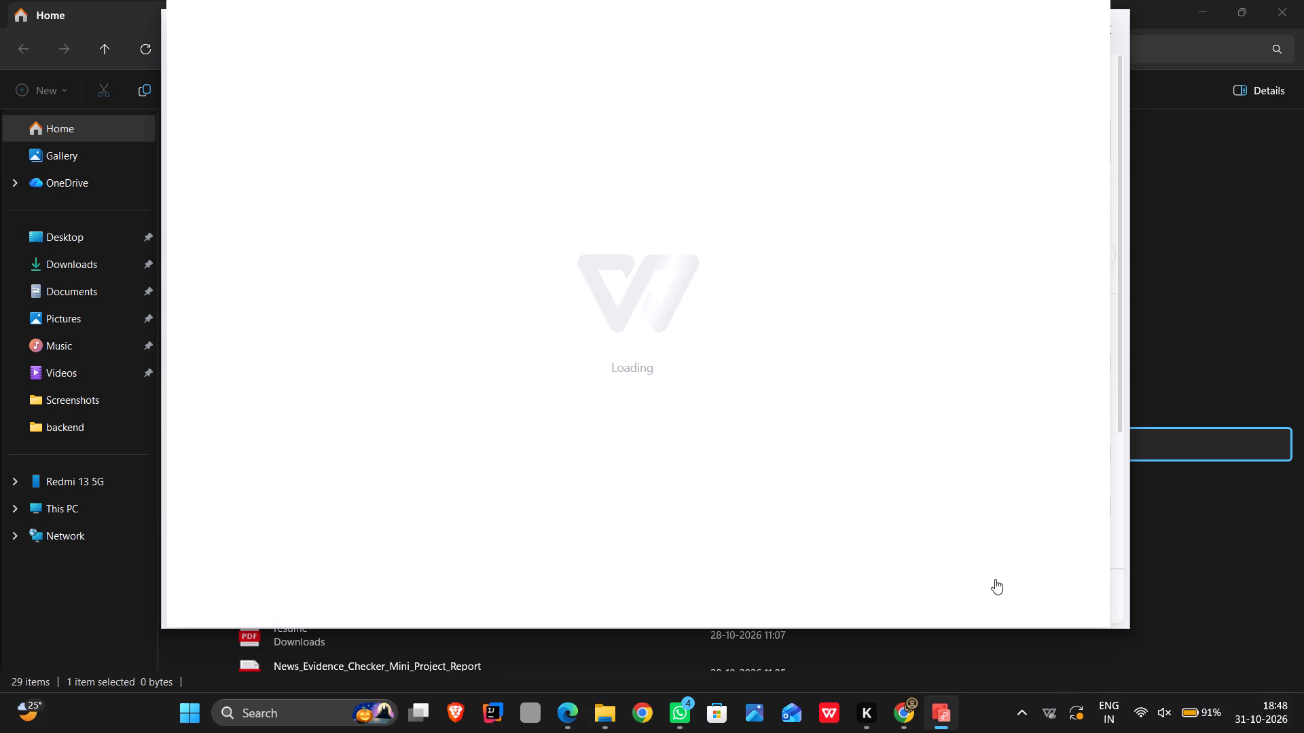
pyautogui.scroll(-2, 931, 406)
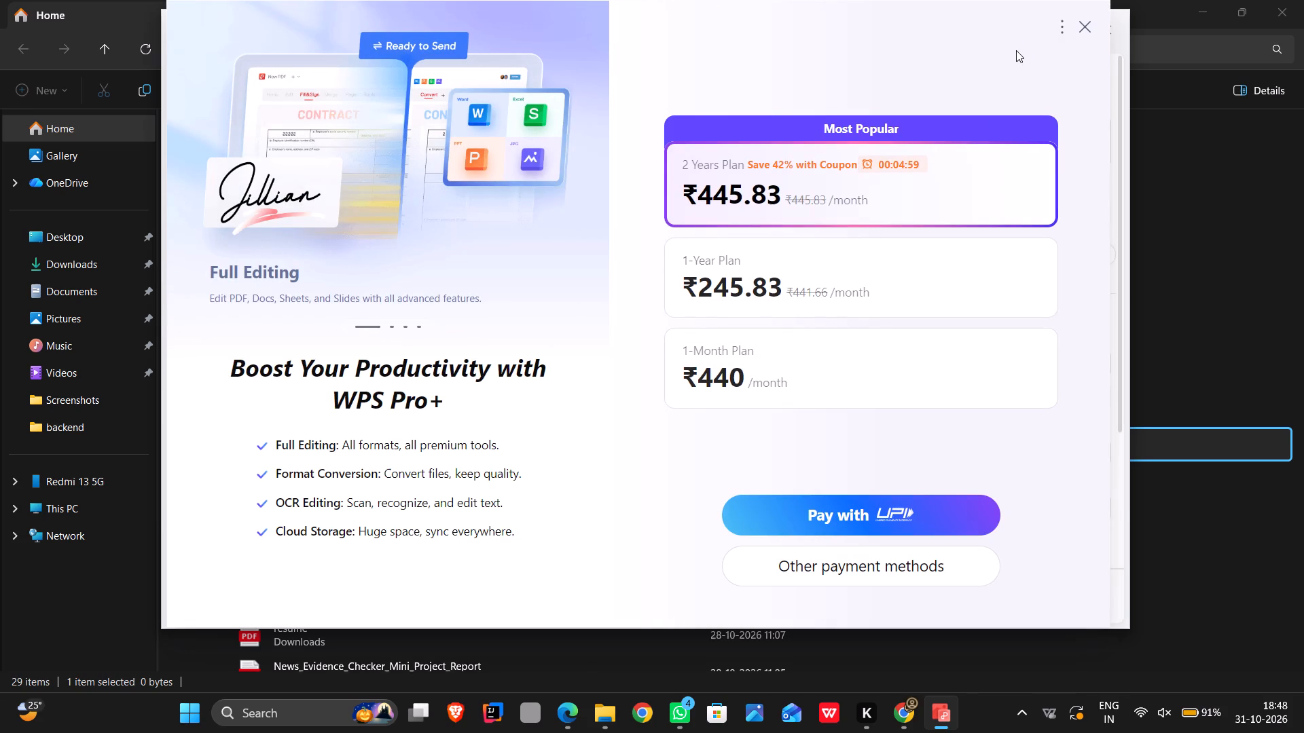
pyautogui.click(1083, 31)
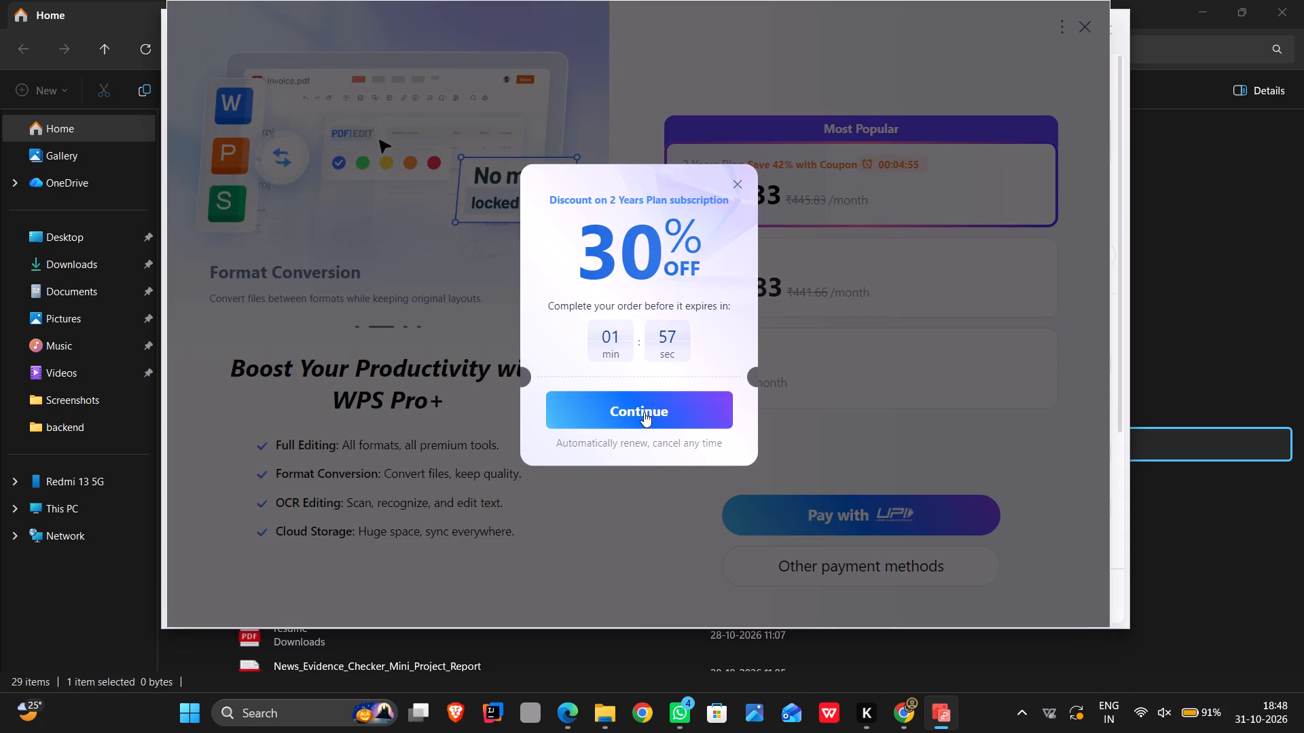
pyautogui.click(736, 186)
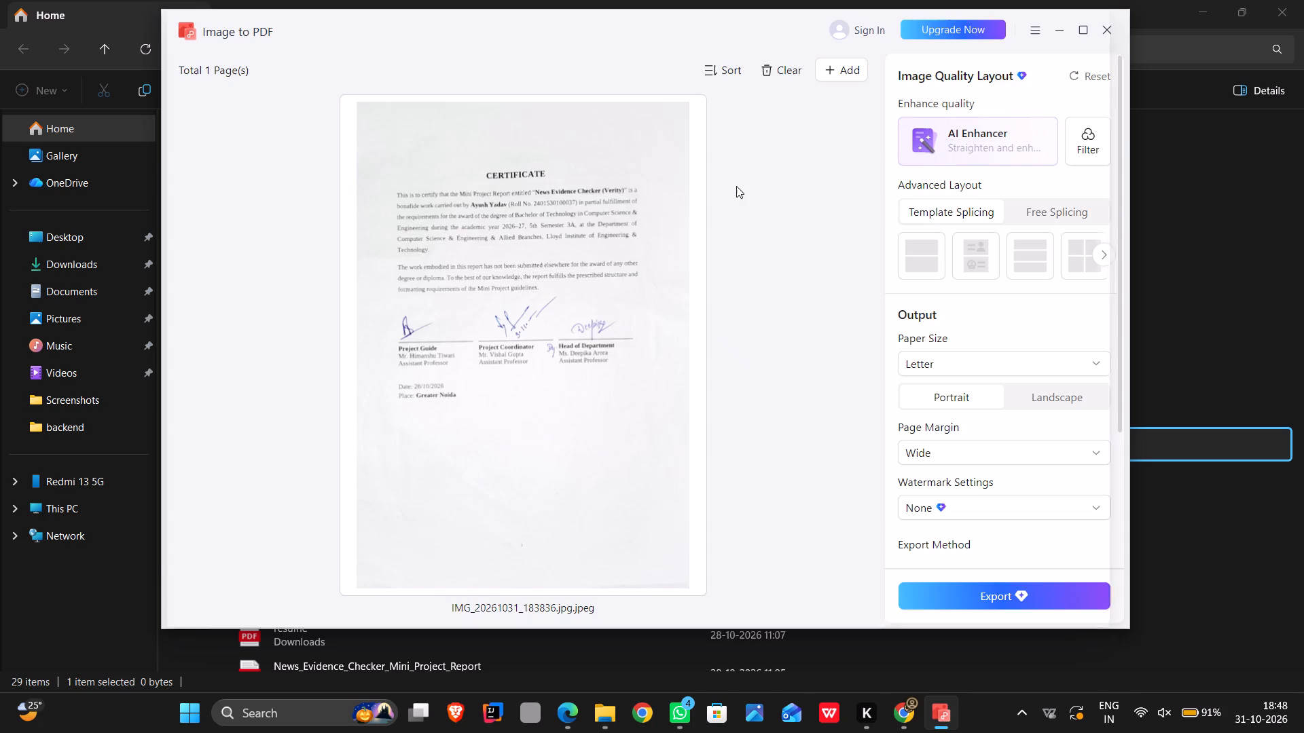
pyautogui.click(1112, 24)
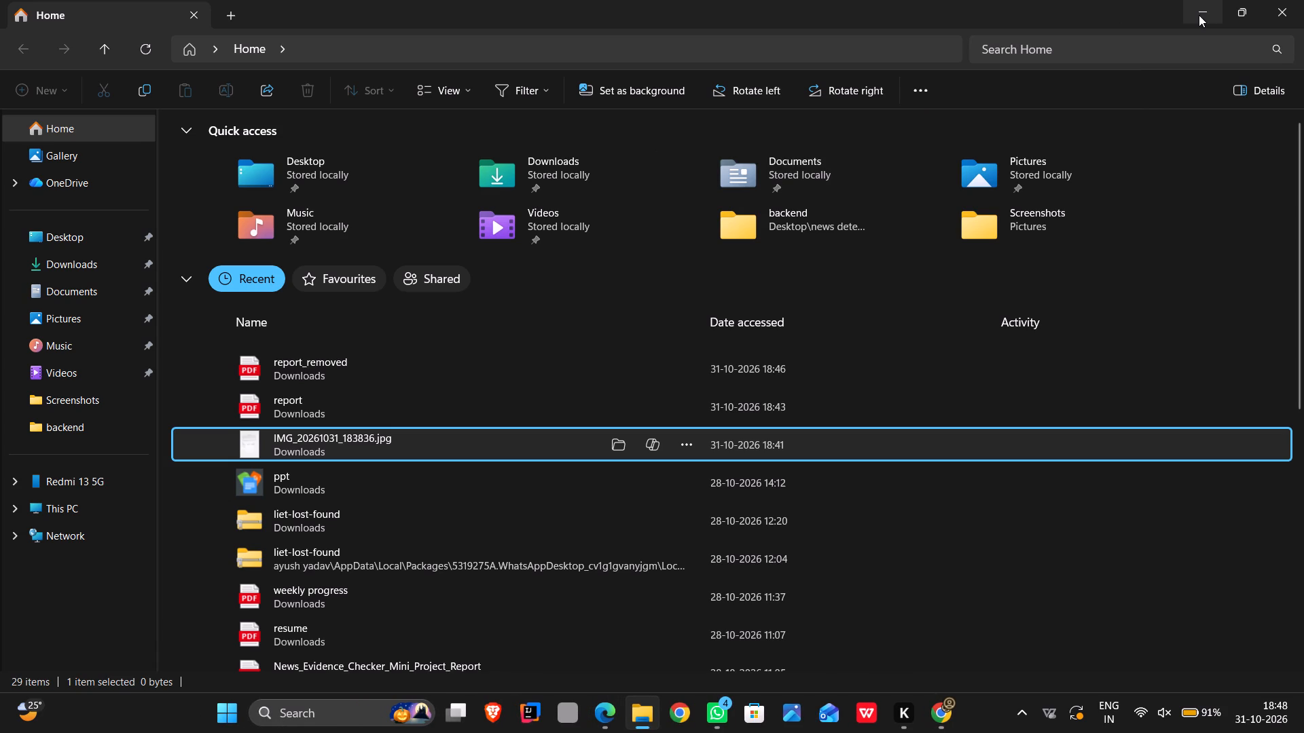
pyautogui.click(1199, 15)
# In a new browser tab, search Google for "image to pdf" and open iLovePDF's JPG to PDF tool.
pyautogui.click(450, 16)
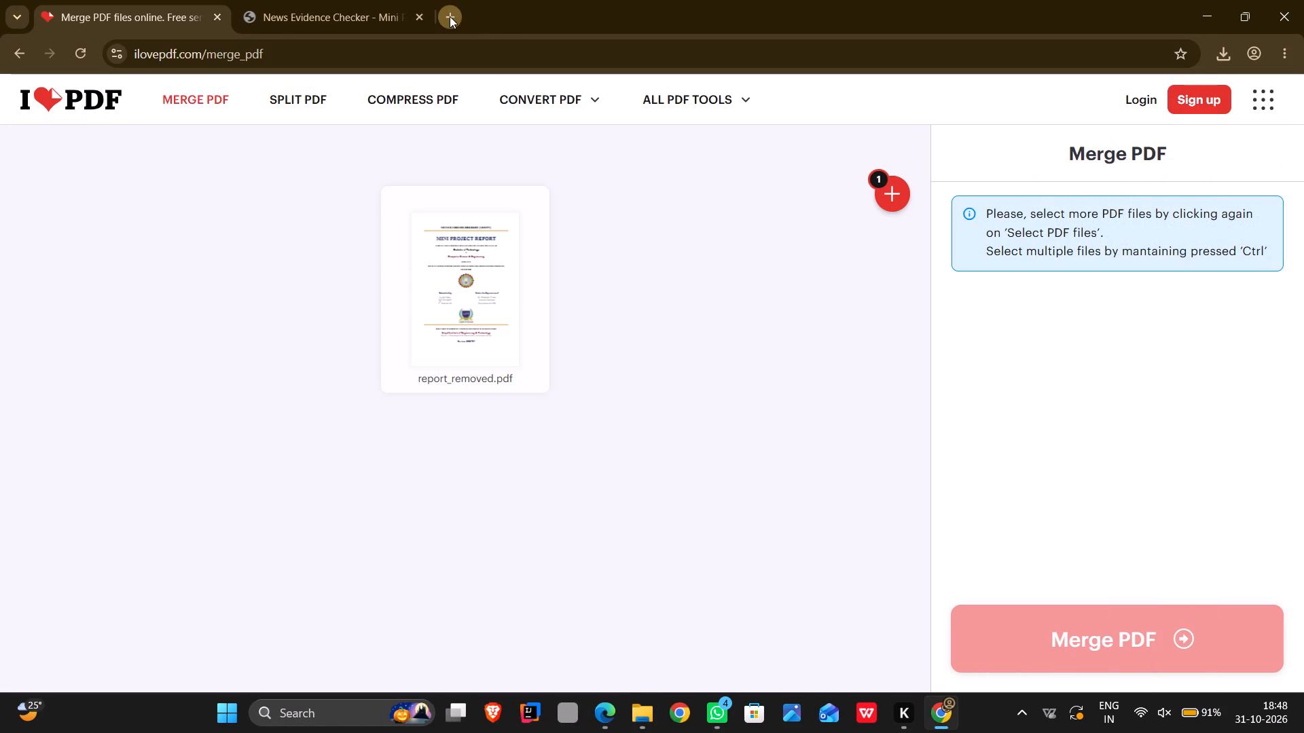
pyautogui.write('image to pdf')
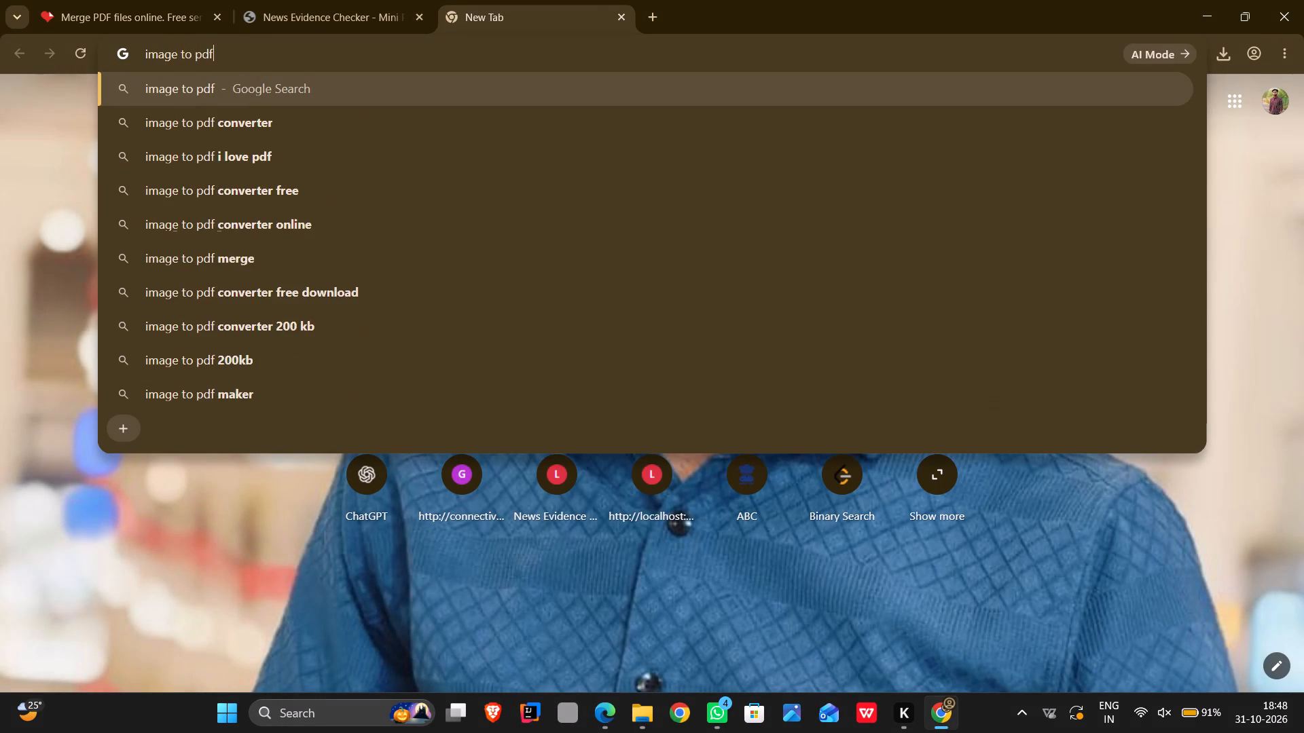
pyautogui.press('Return')
pyautogui.click(291, 258)
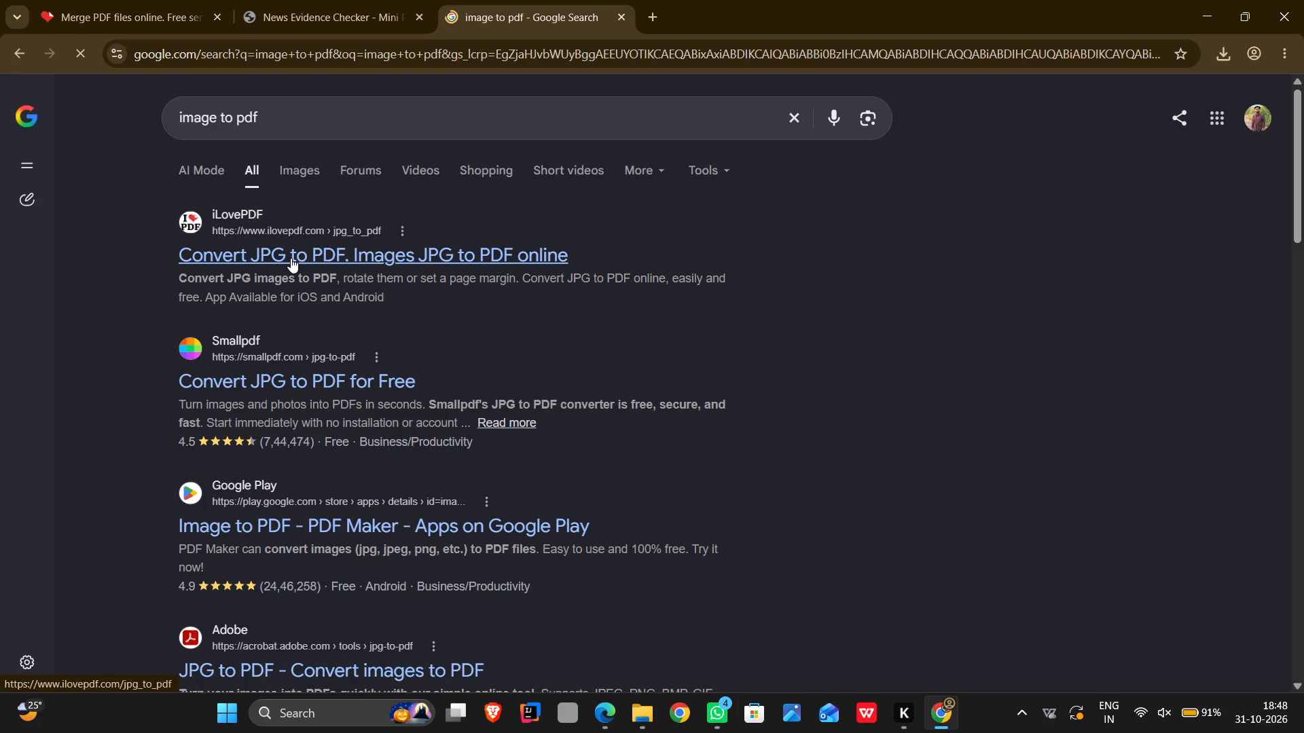
pyautogui.hscroll(1, 299, 261)
# Load IMG_20261031_183836.jpg from Downloads into the JPG to PDF tool.
pyautogui.click(540, 287)
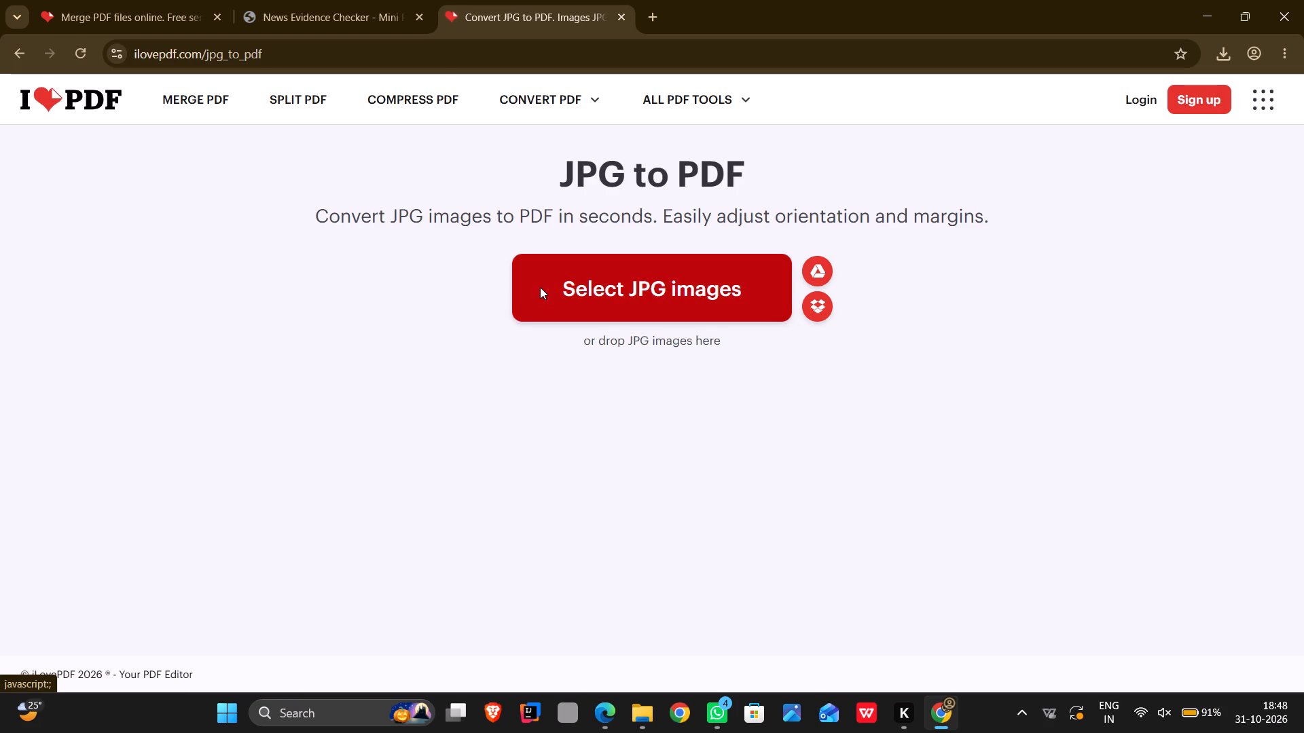
pyautogui.hscroll(-1, 543, 310)
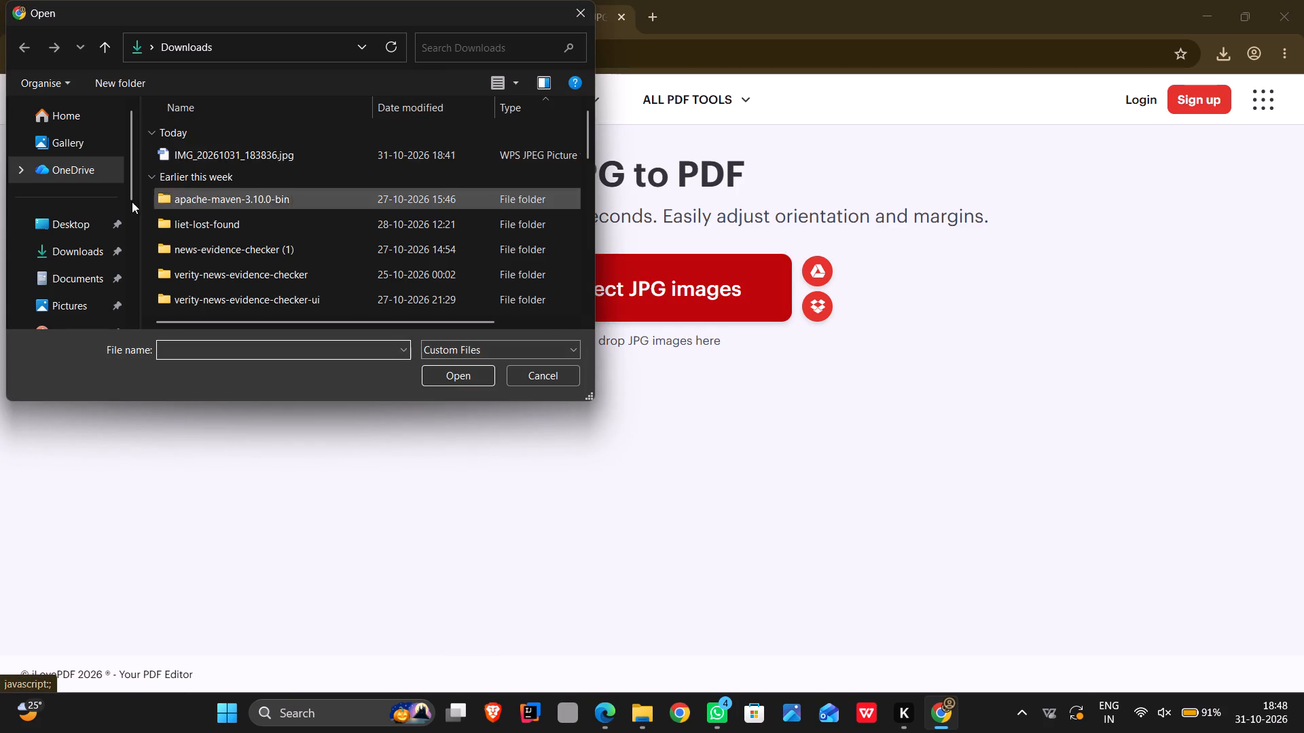
pyautogui.click(228, 154)
pyautogui.hscroll(1, 228, 154)
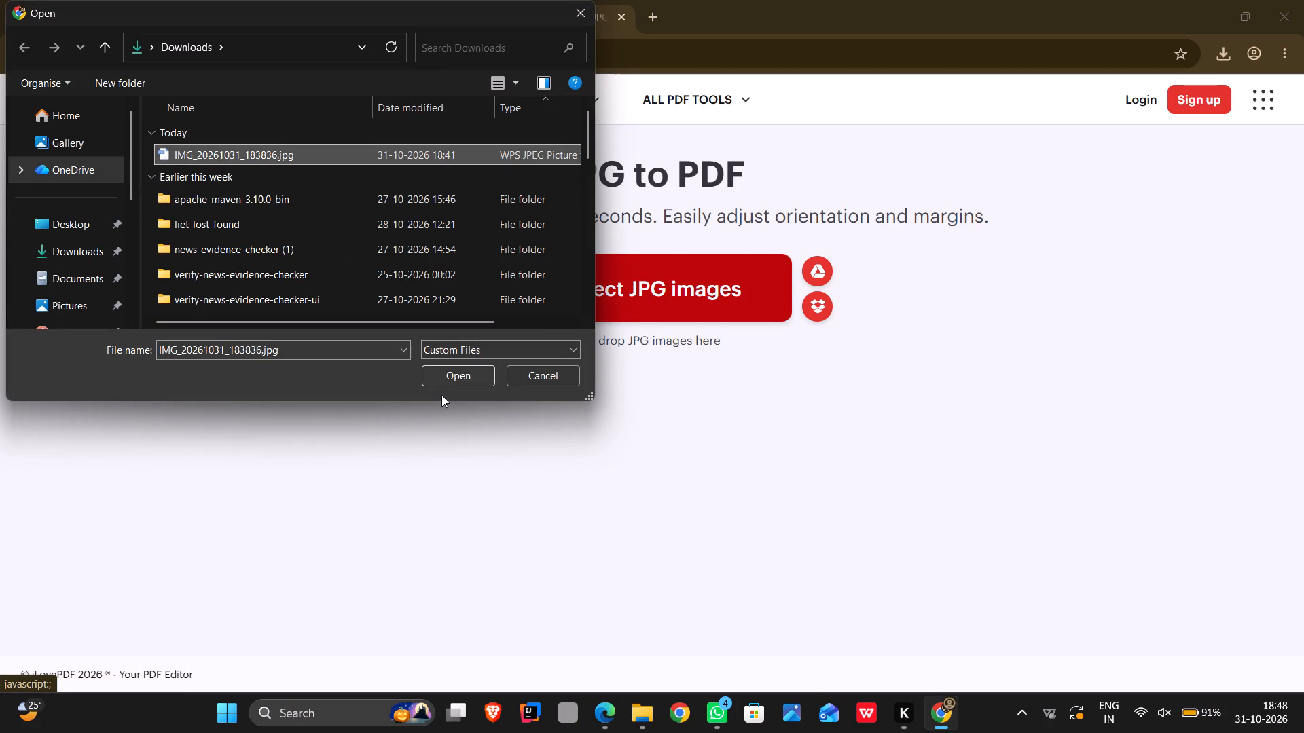
pyautogui.hscroll(1, 441, 395)
pyautogui.click(457, 375)
pyautogui.hscroll(1, 479, 375)
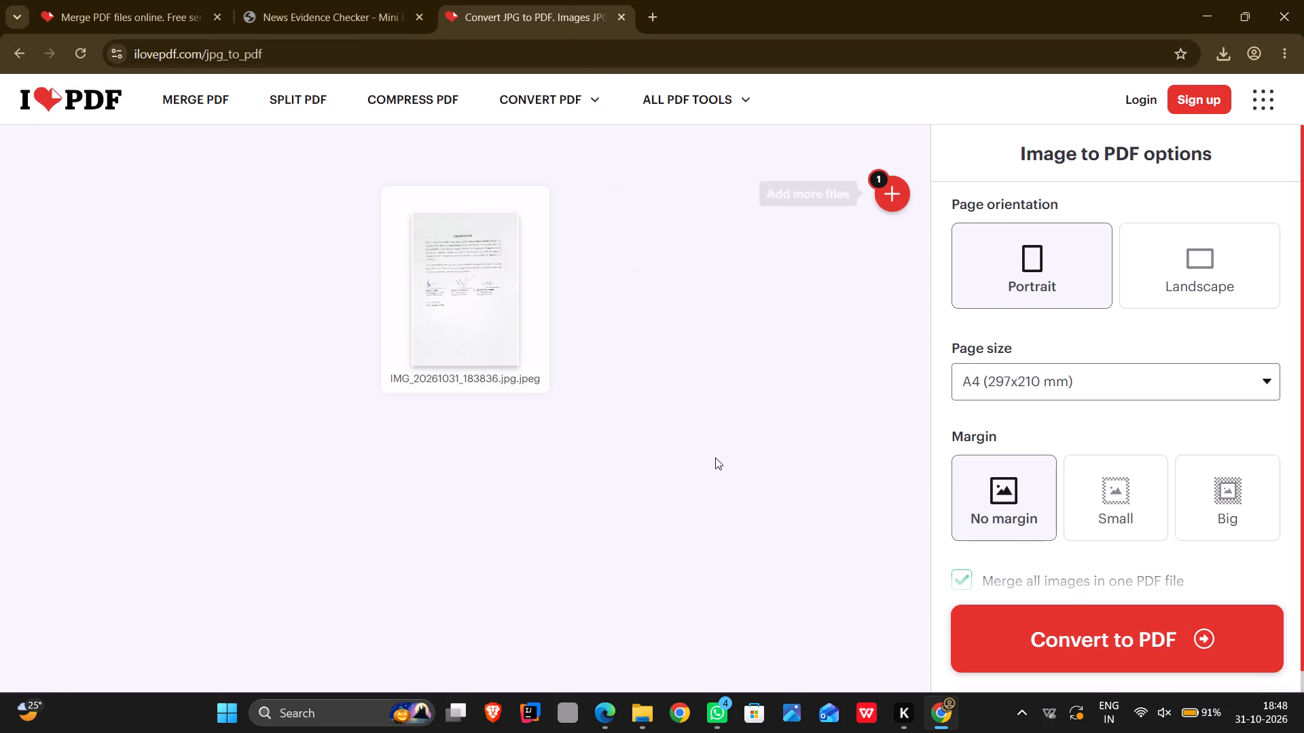
pyautogui.hscroll(1, 715, 457)
pyautogui.click(1081, 633)
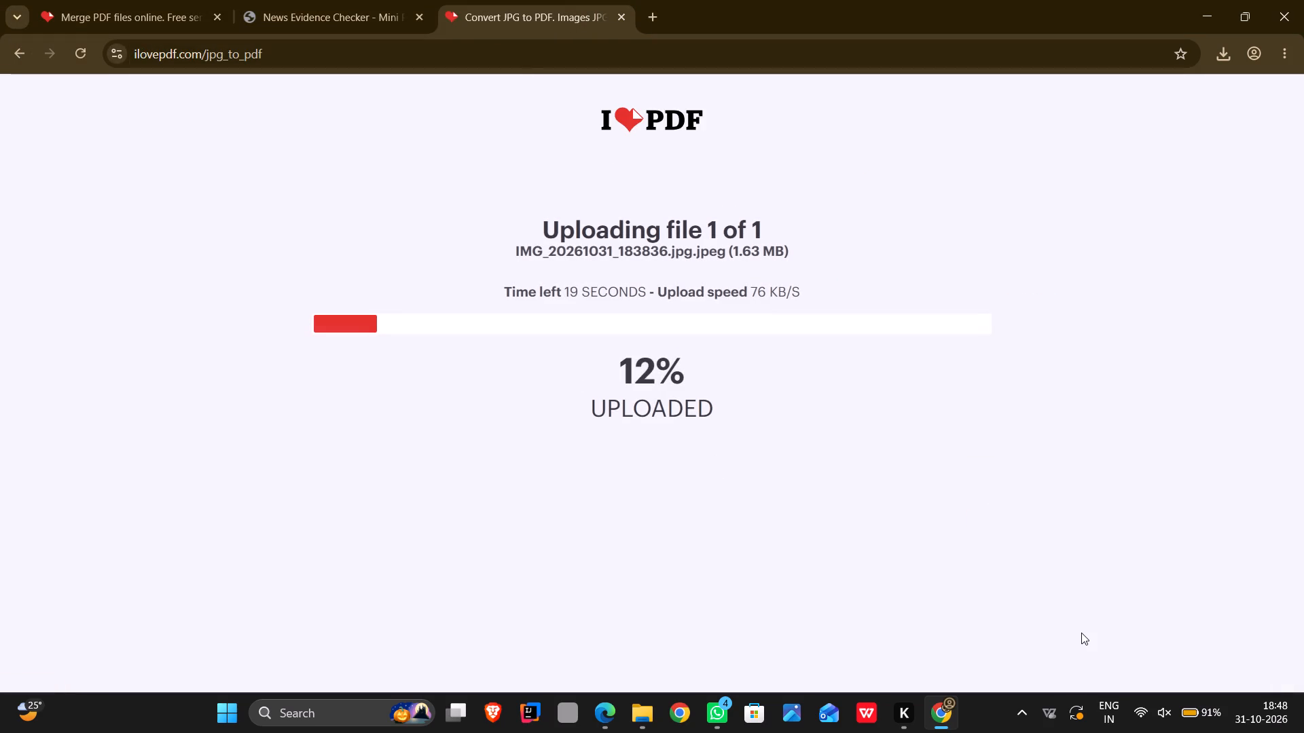
pyautogui.hscroll(-1, 1081, 633)
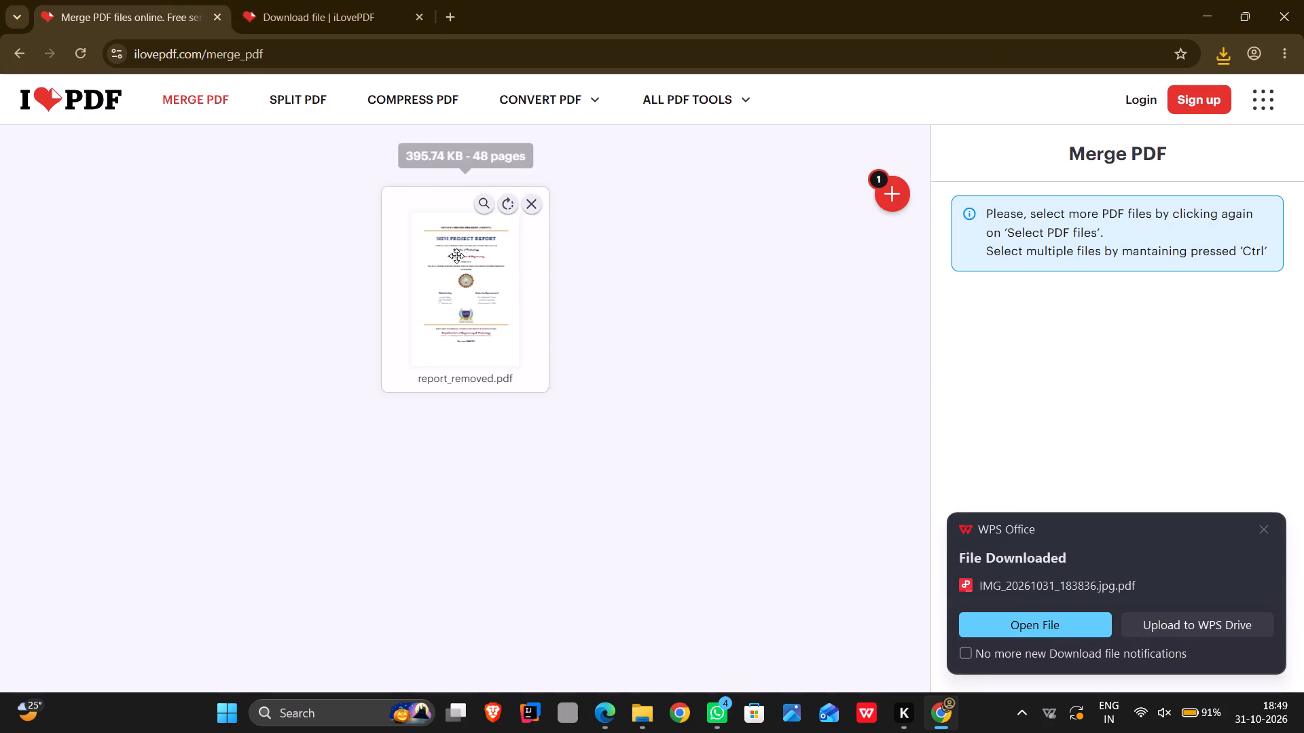
# Add IMG_20261031_183836.jpg.pdf from Downloads as the second file of the merge and dismiss the download notification.
pyautogui.click(908, 224)
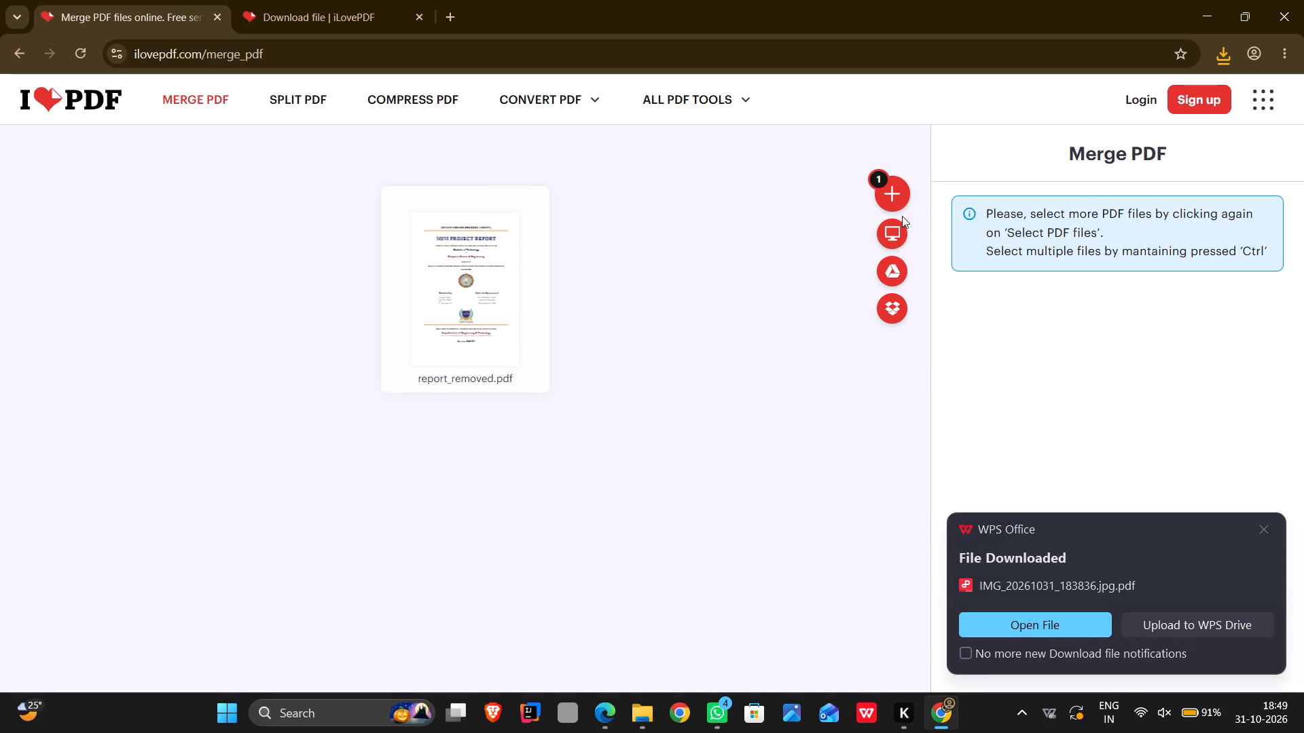
pyautogui.click(897, 189)
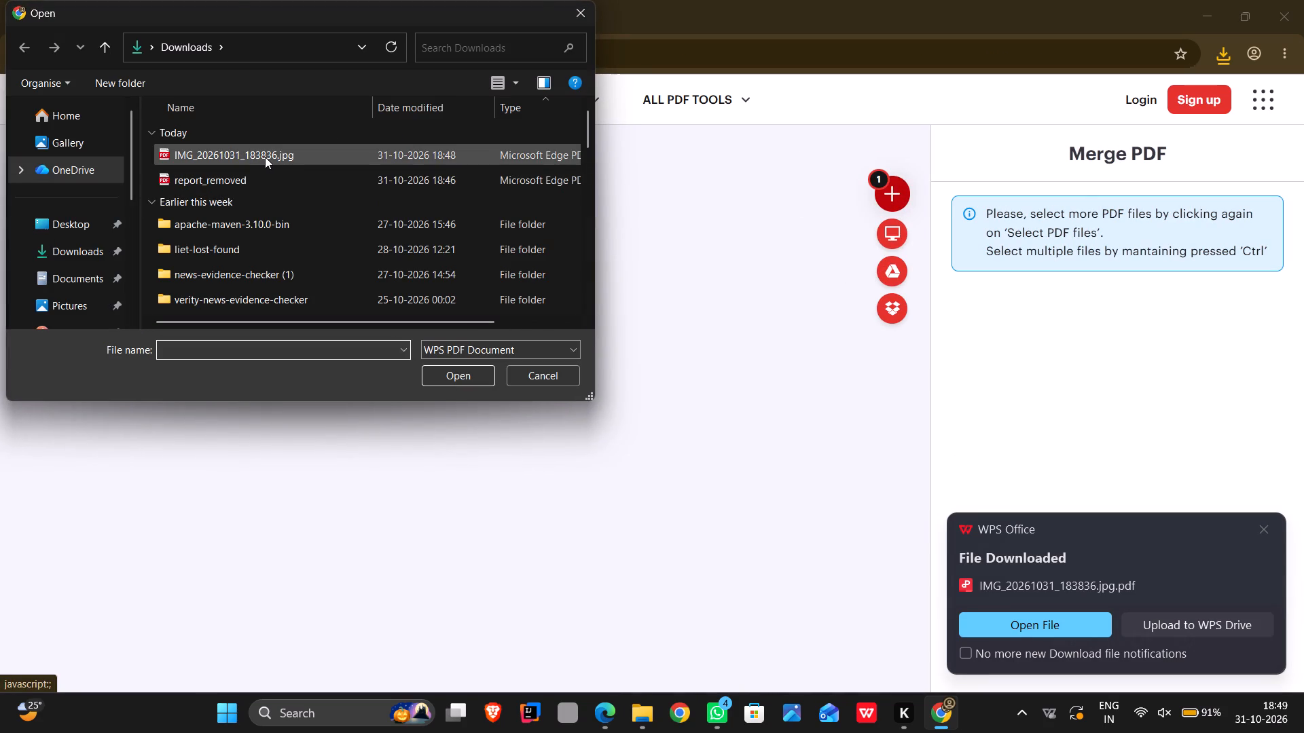
pyautogui.doubleClick(299, 156)
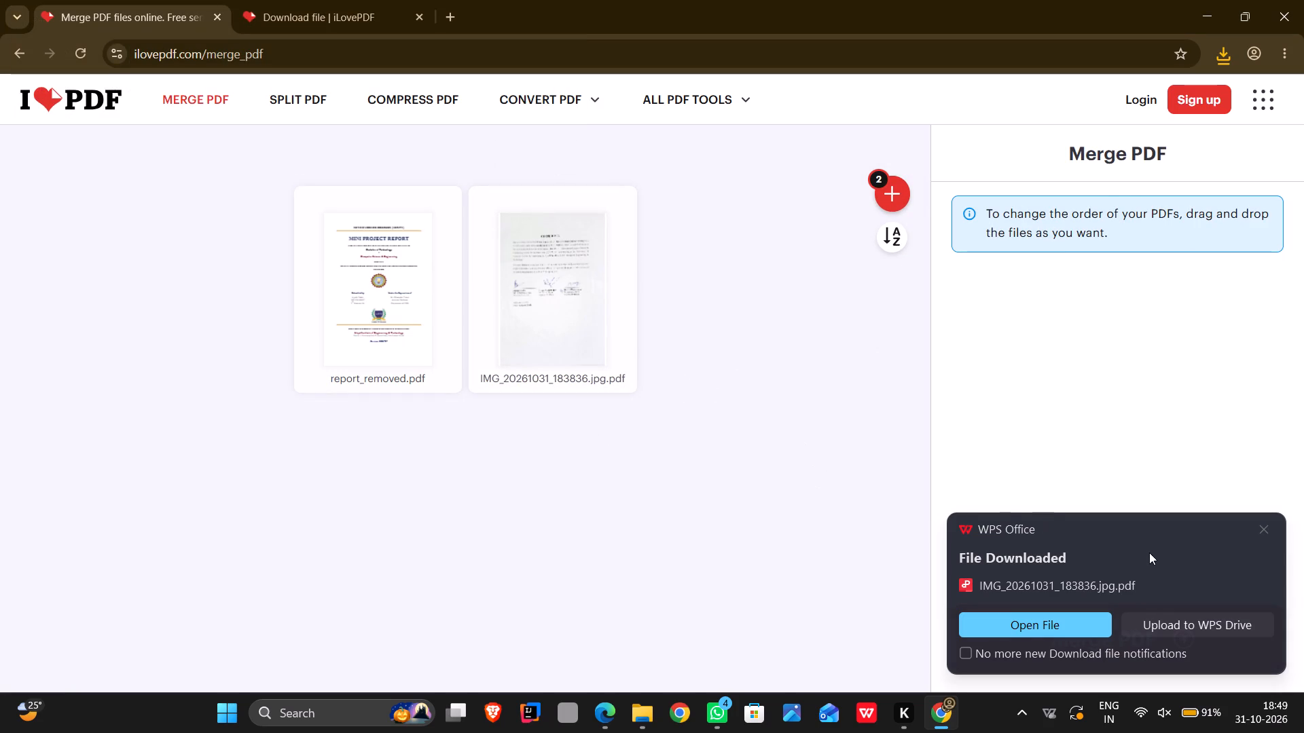
pyautogui.click(1265, 531)
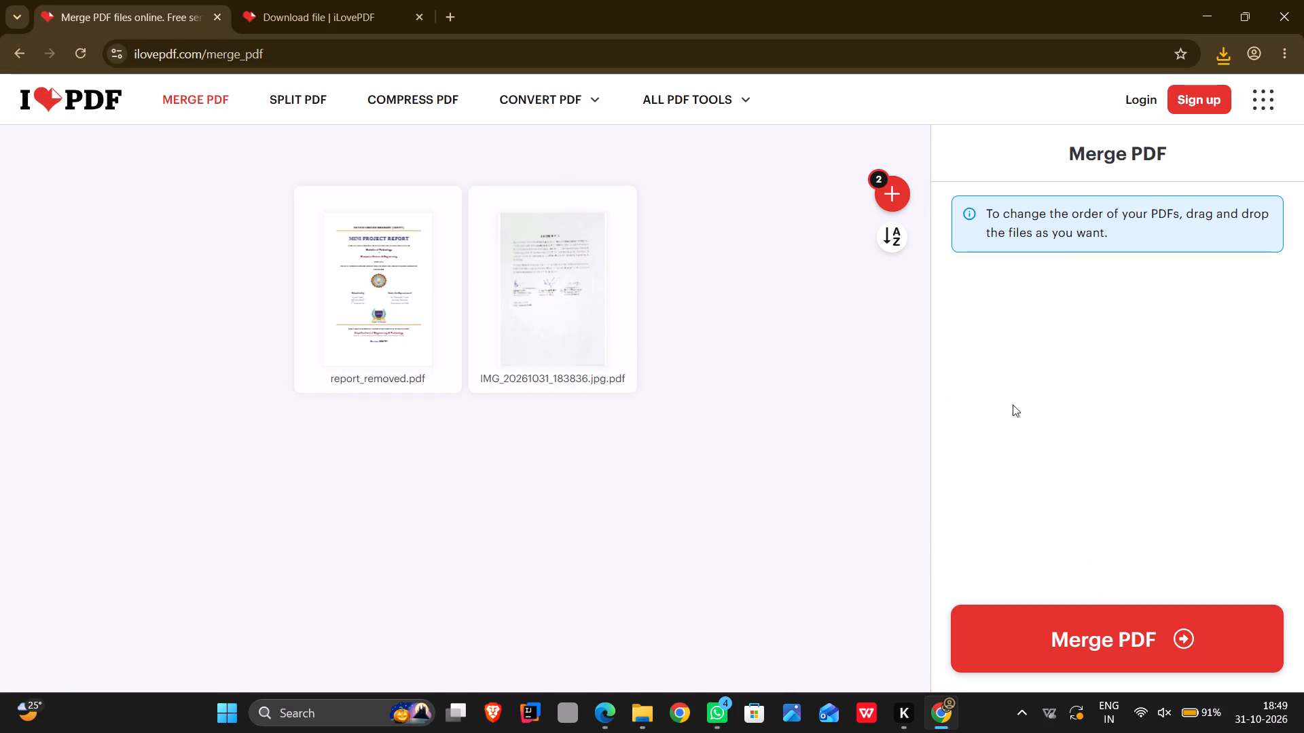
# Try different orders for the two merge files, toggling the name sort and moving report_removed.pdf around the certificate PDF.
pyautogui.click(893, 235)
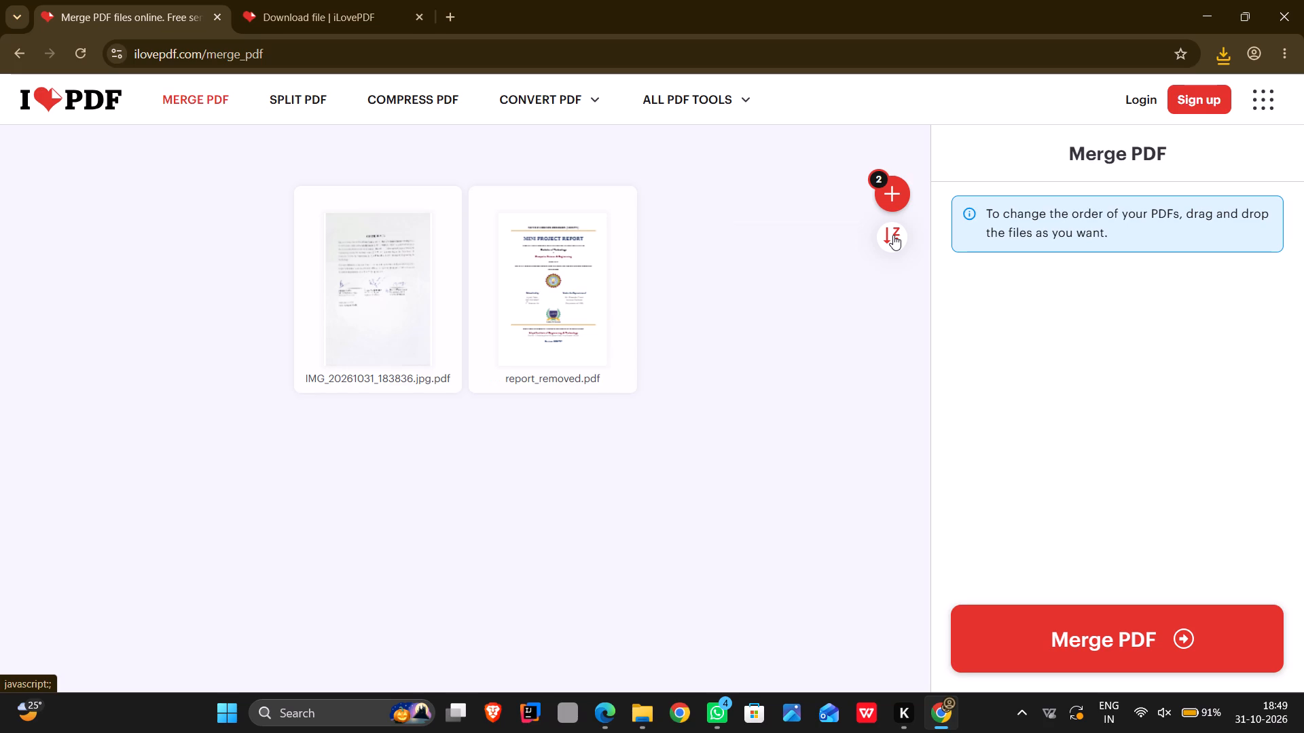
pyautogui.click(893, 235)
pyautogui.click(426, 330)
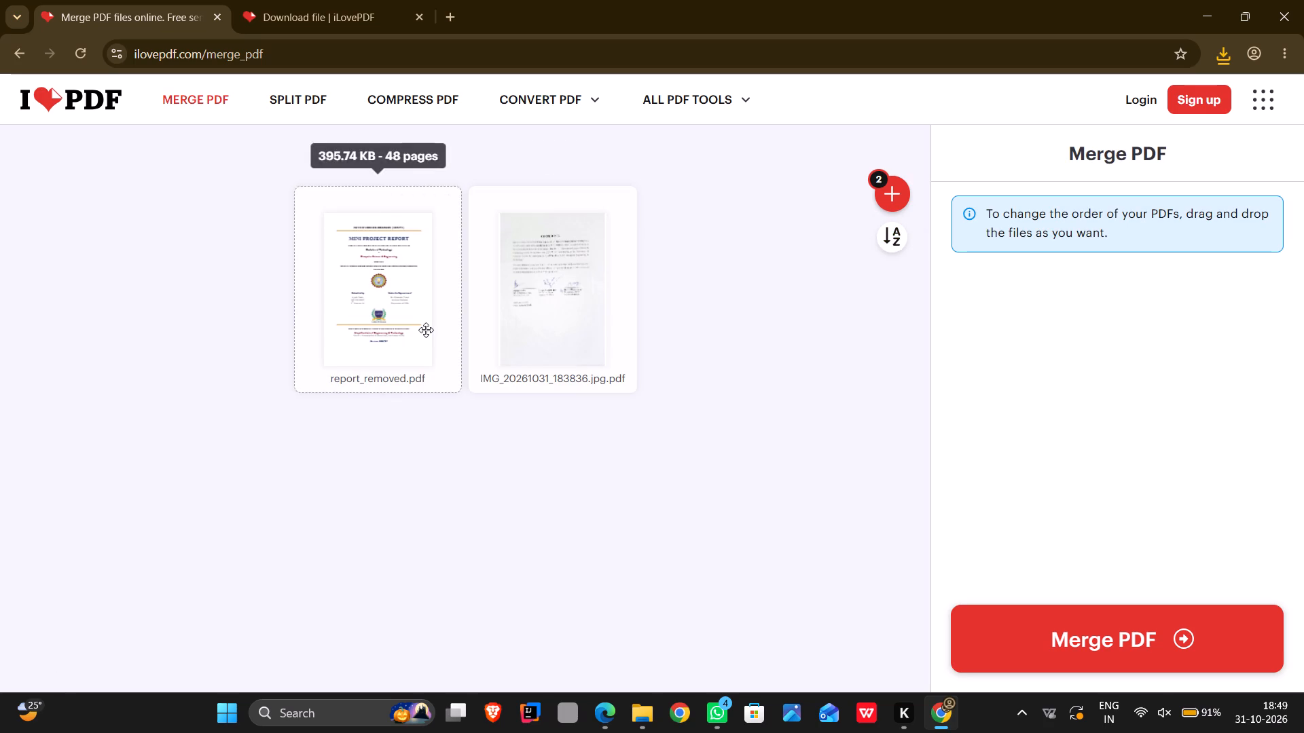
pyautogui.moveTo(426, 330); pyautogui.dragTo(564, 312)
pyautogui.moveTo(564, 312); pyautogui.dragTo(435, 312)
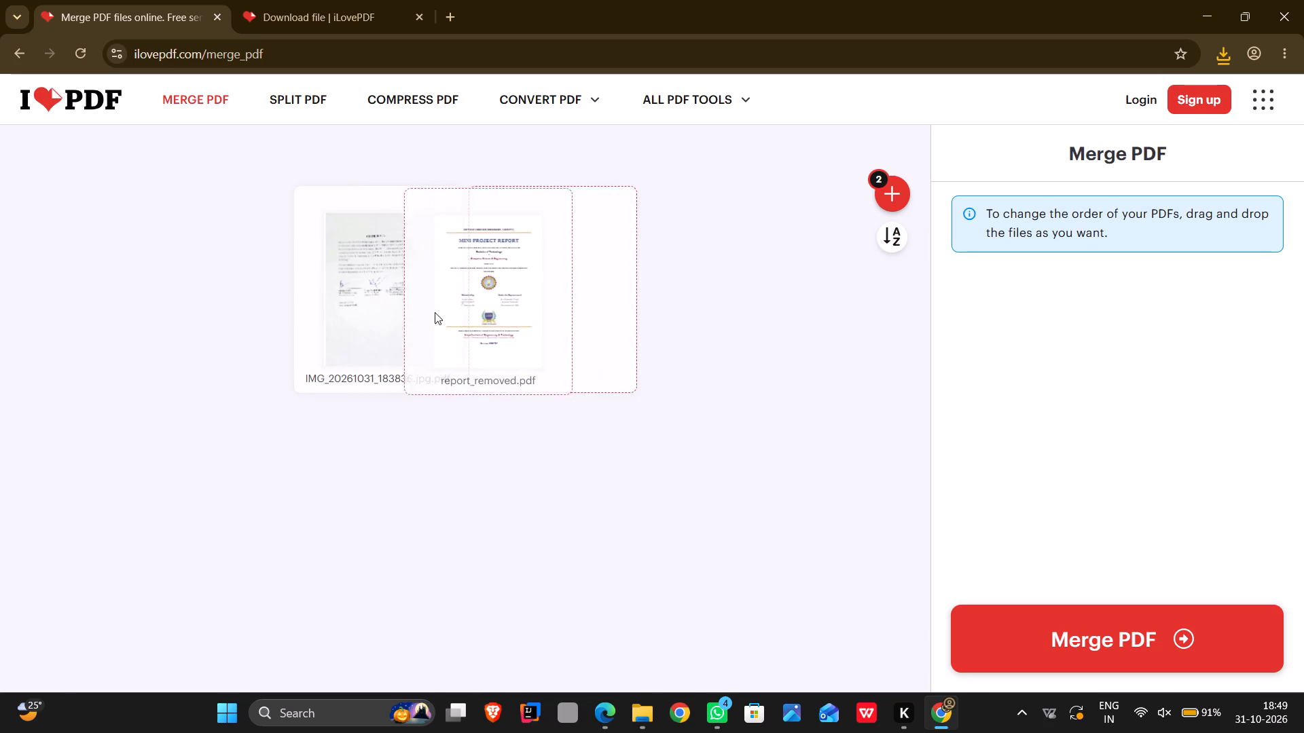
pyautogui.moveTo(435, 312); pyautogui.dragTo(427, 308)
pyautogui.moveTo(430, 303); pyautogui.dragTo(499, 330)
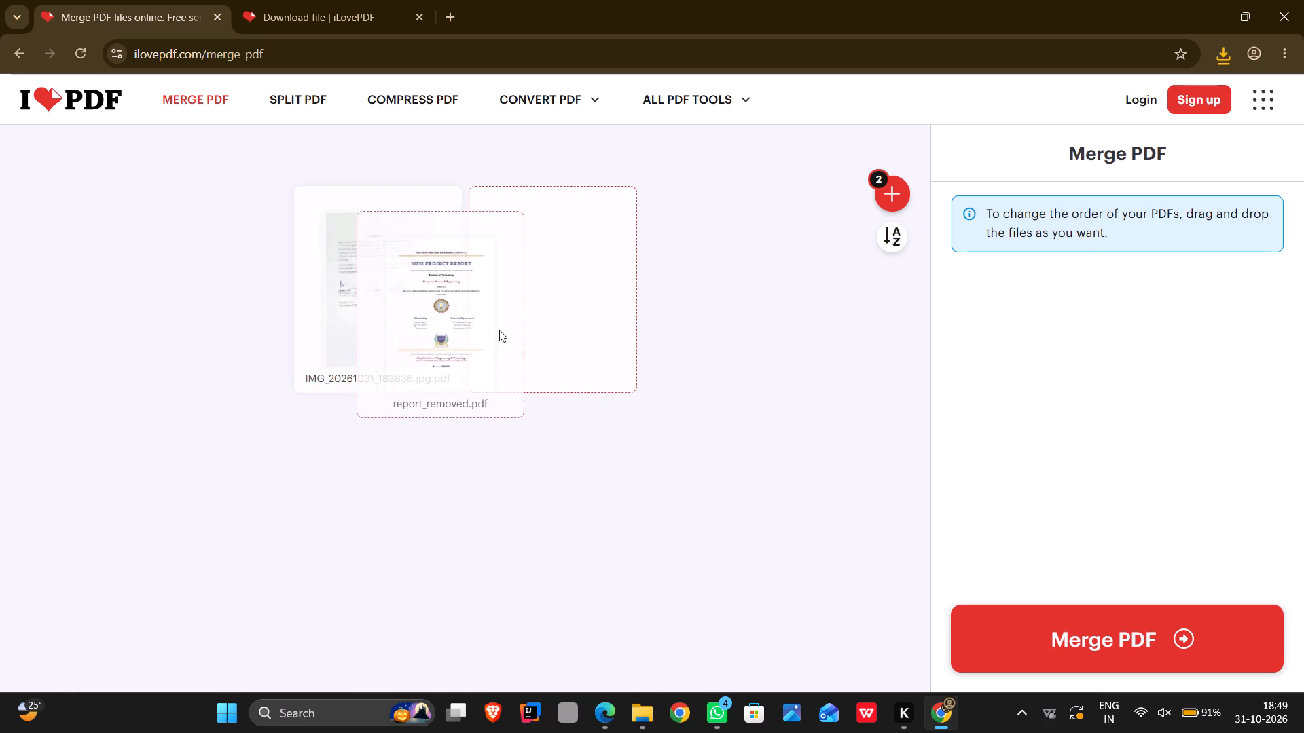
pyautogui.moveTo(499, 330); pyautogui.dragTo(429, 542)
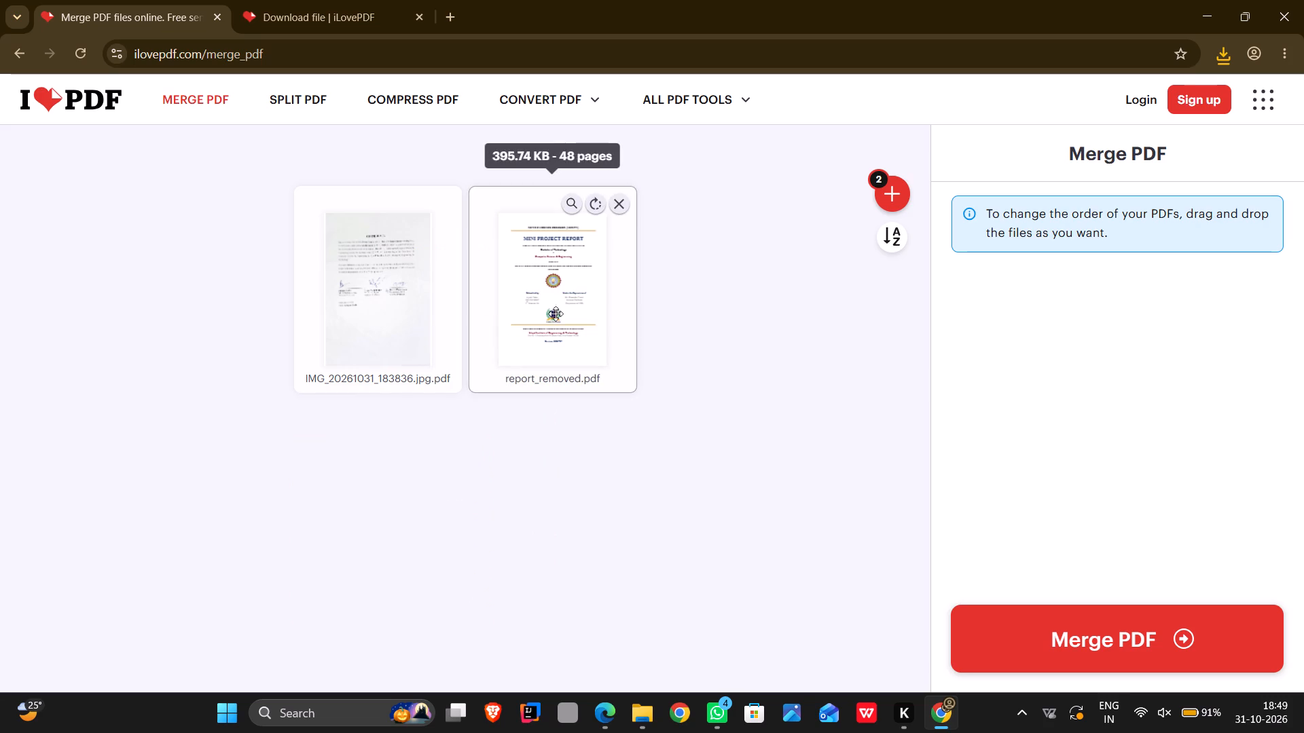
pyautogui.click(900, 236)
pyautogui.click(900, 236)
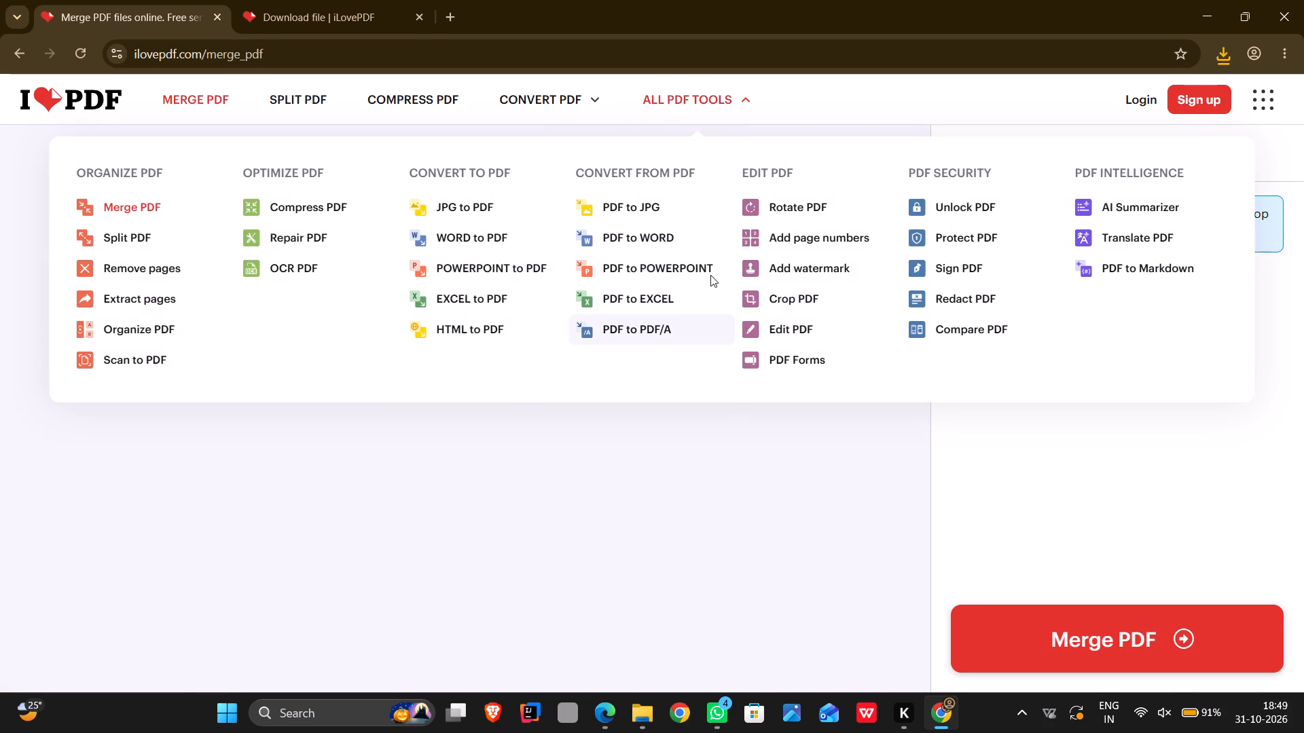
# Merge the report and certificate PDFs and download the merged file.
pyautogui.click(1091, 647)
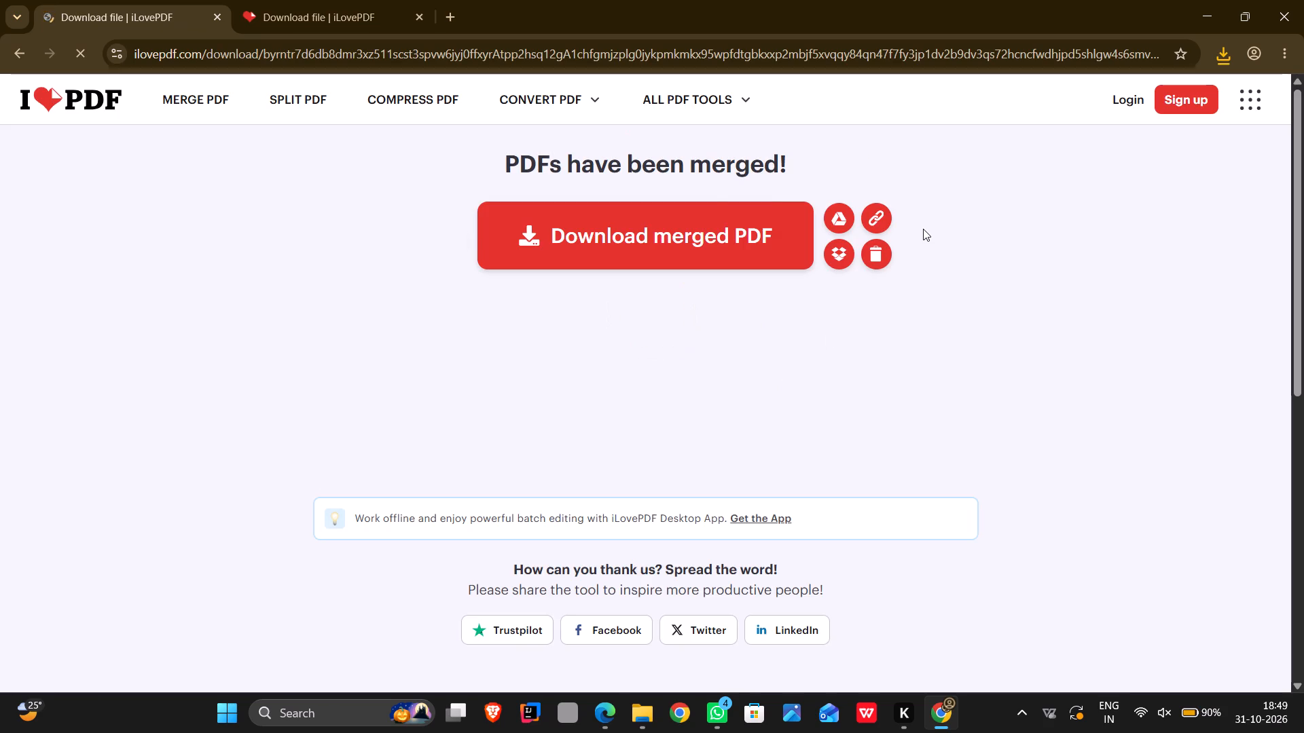
pyautogui.click(694, 225)
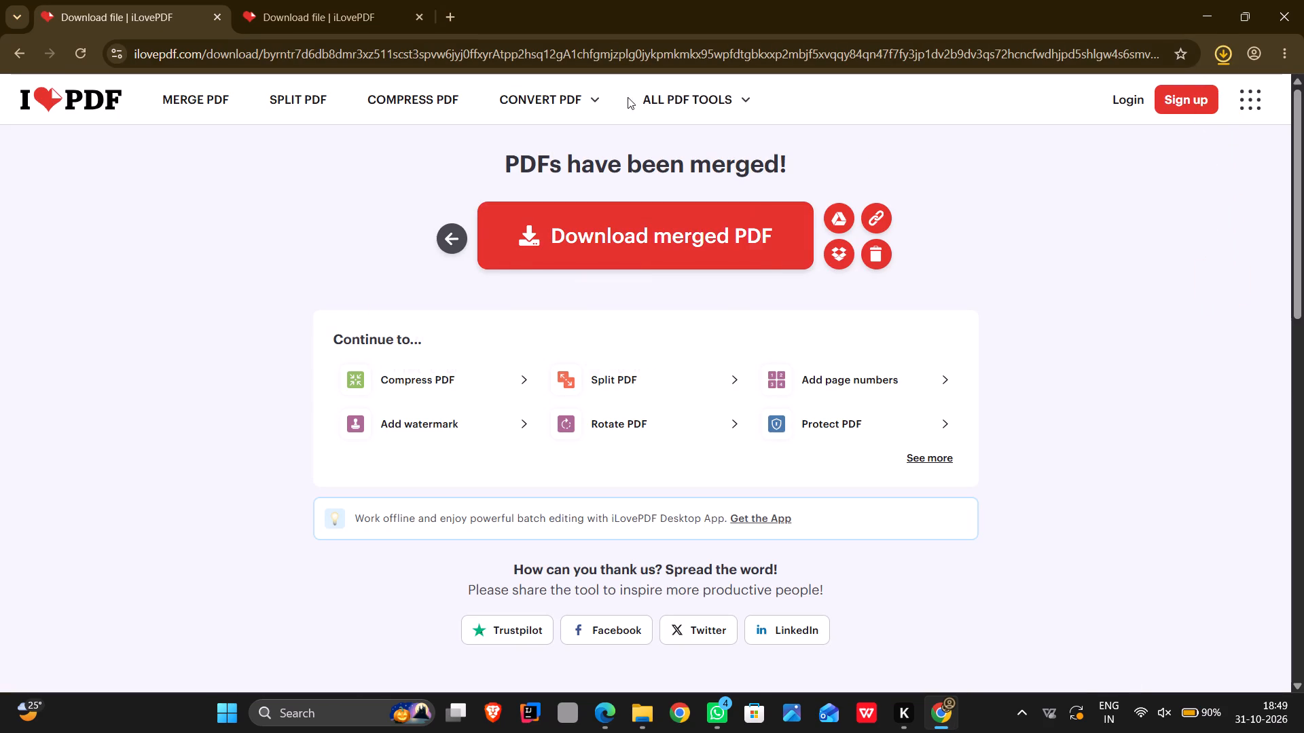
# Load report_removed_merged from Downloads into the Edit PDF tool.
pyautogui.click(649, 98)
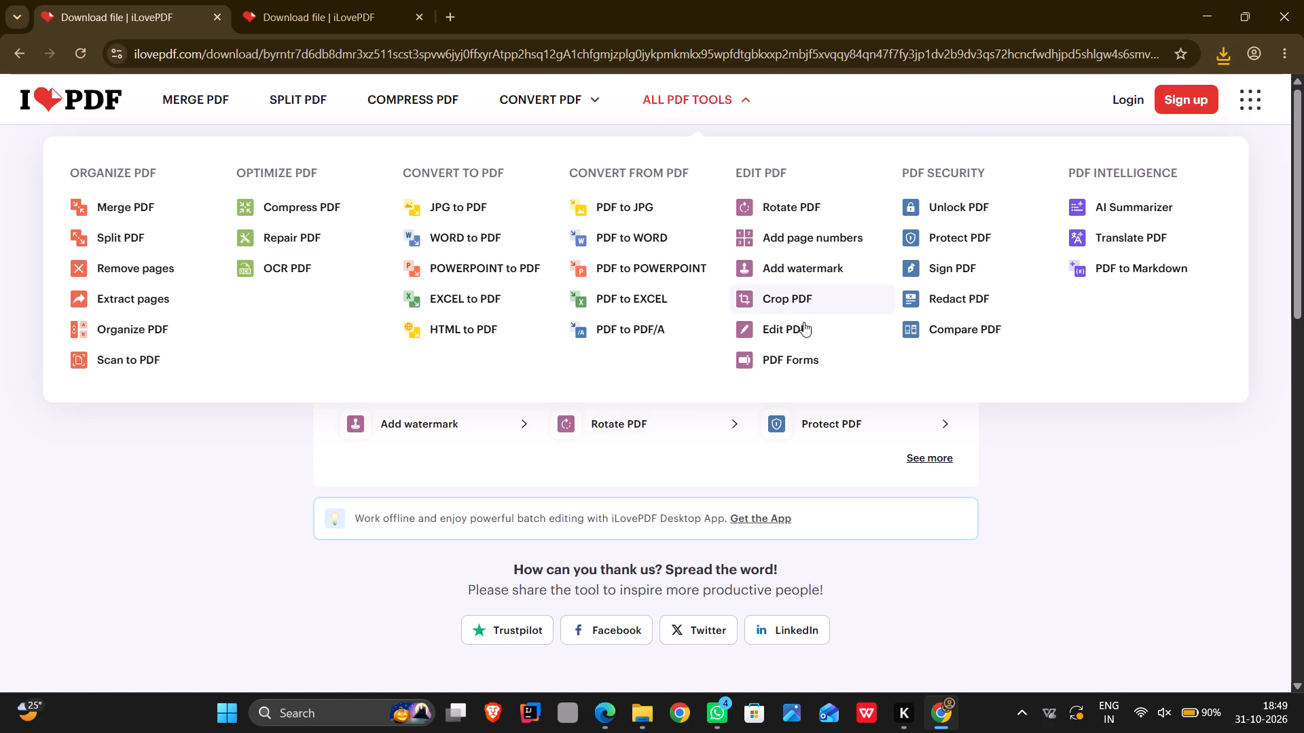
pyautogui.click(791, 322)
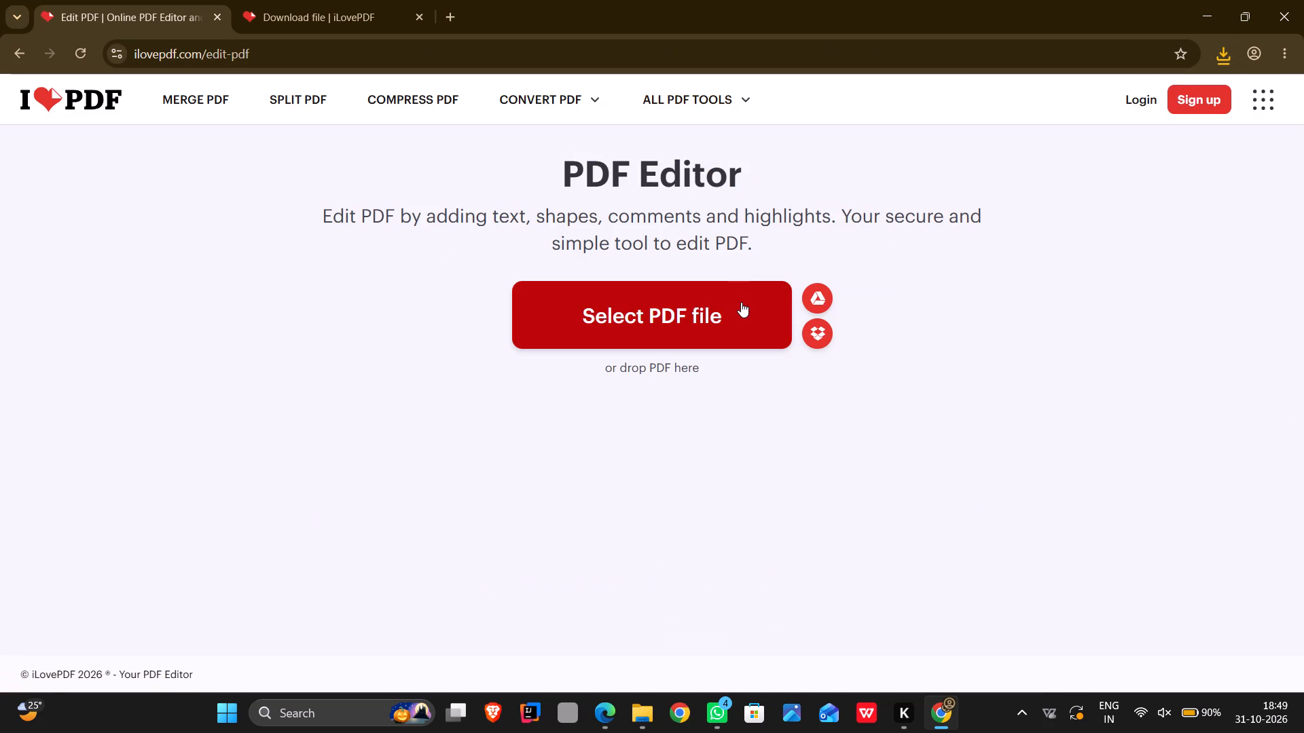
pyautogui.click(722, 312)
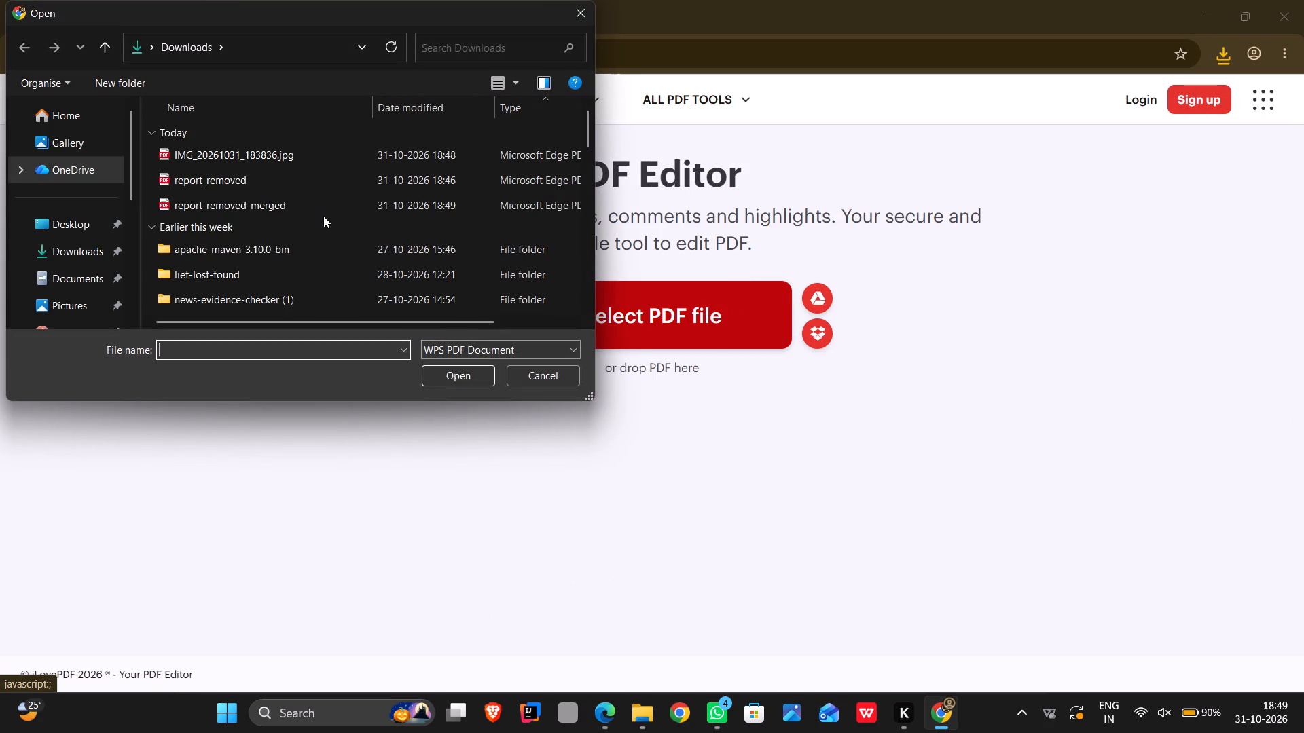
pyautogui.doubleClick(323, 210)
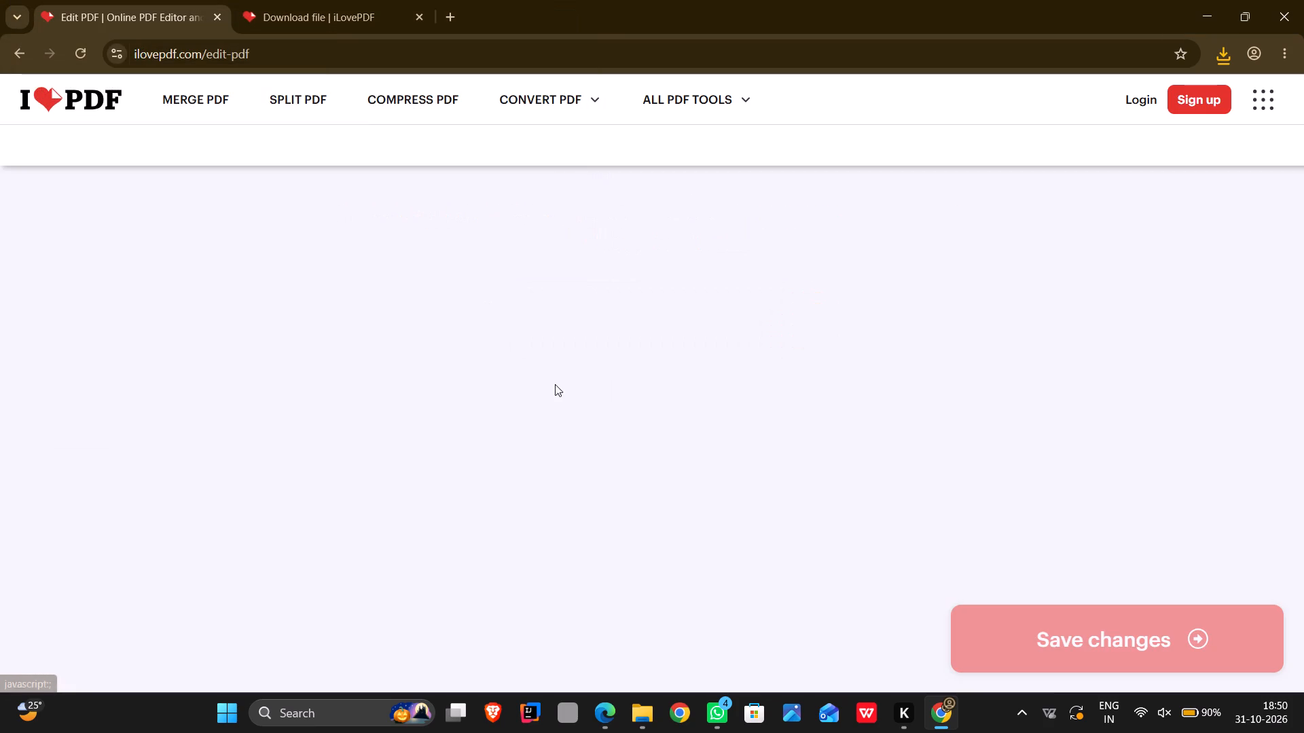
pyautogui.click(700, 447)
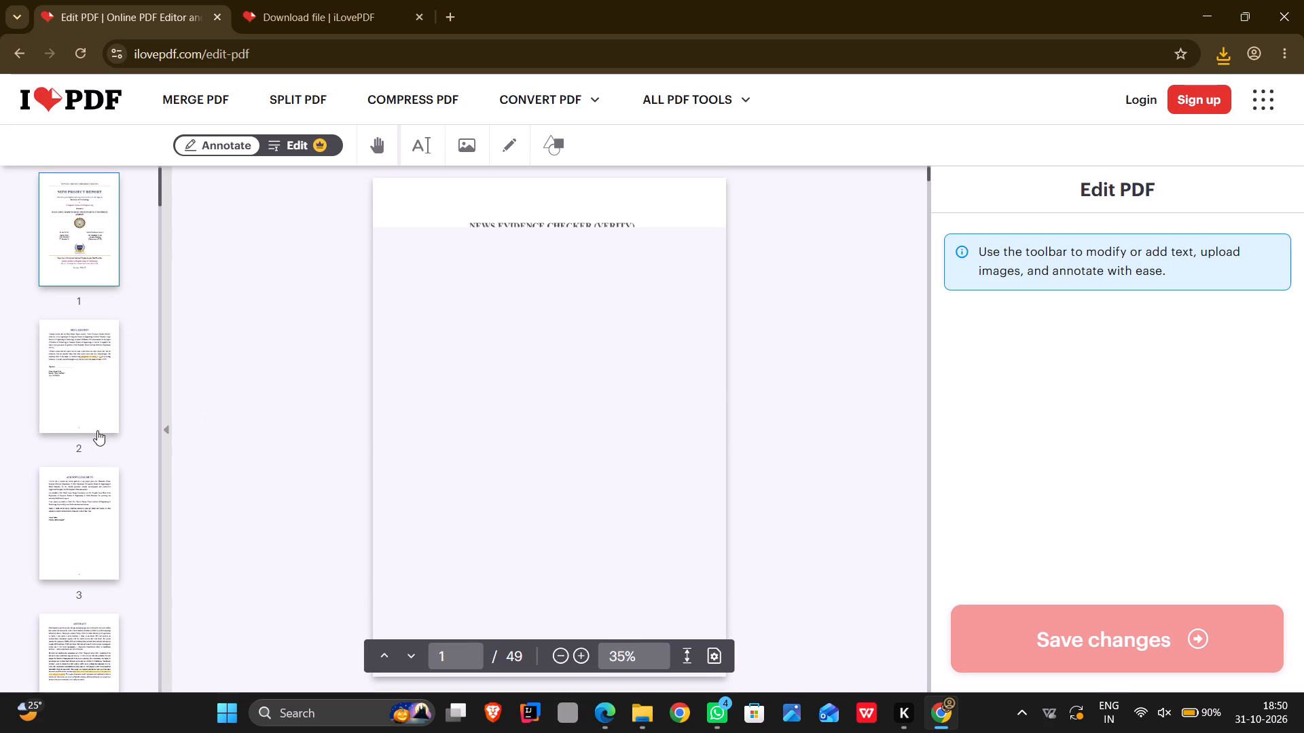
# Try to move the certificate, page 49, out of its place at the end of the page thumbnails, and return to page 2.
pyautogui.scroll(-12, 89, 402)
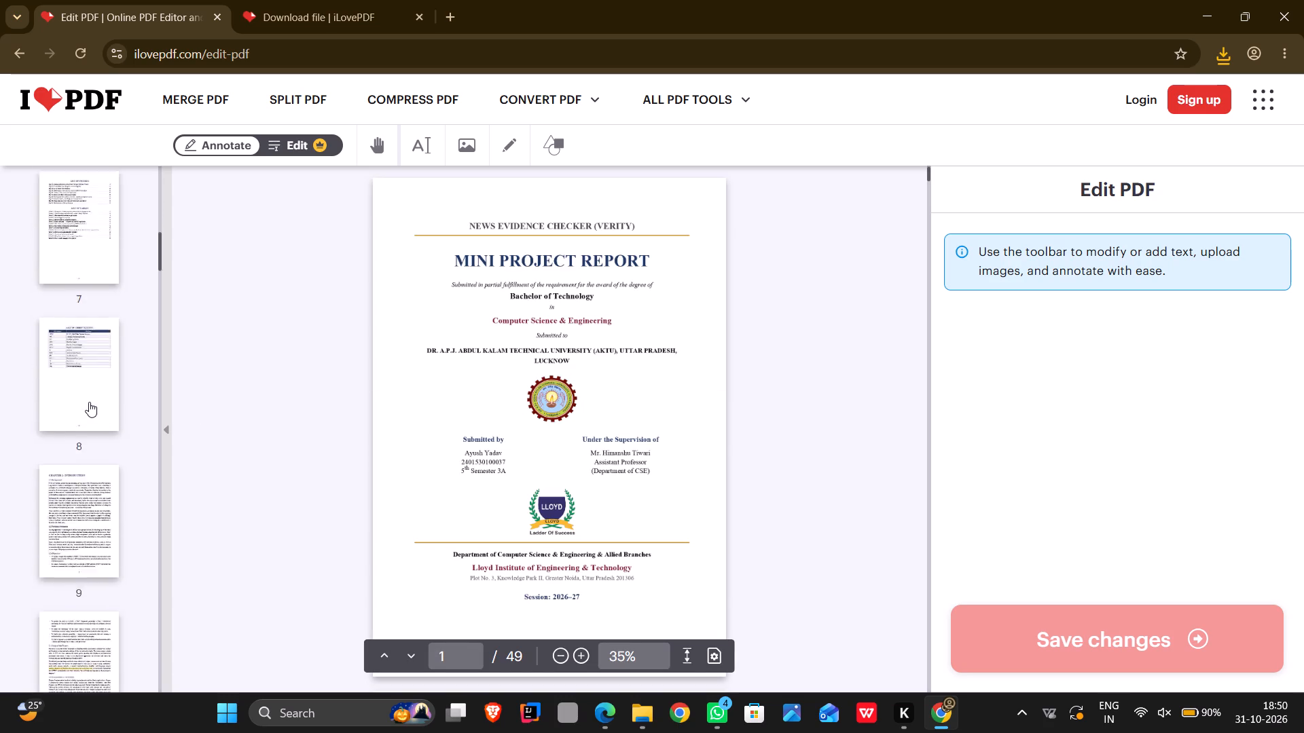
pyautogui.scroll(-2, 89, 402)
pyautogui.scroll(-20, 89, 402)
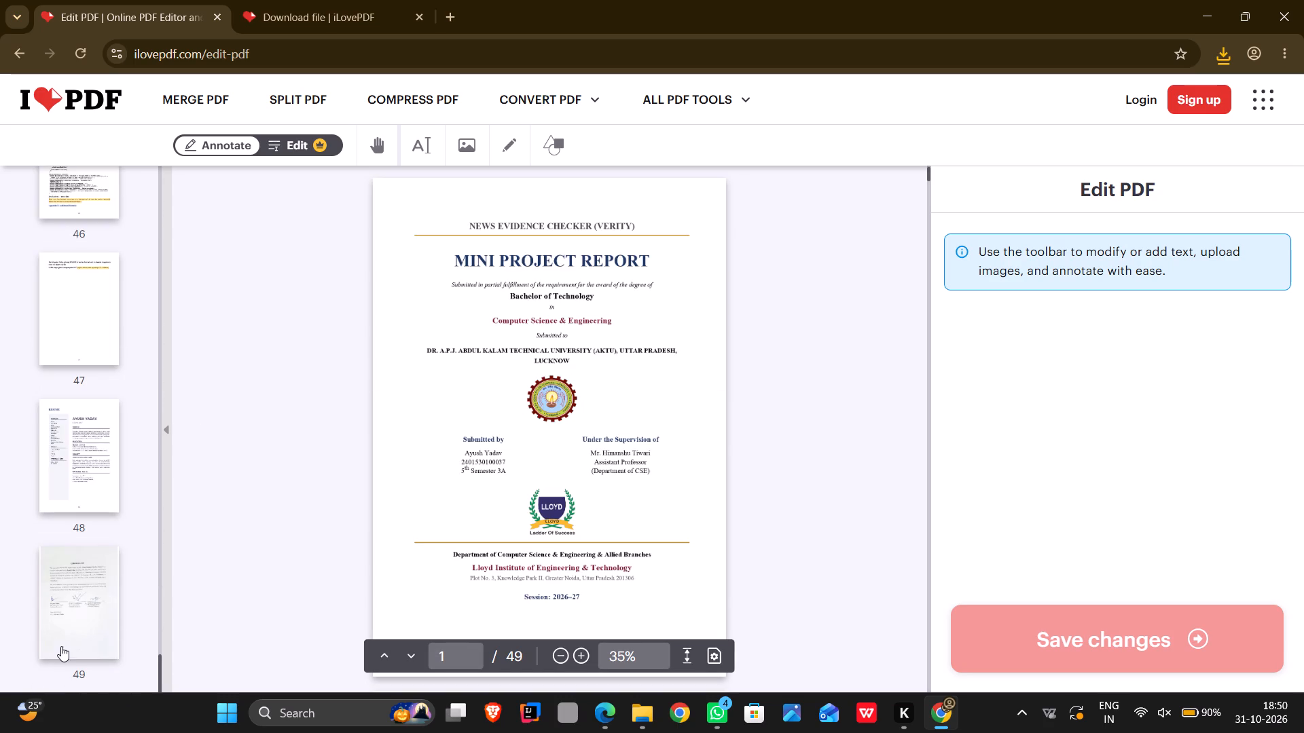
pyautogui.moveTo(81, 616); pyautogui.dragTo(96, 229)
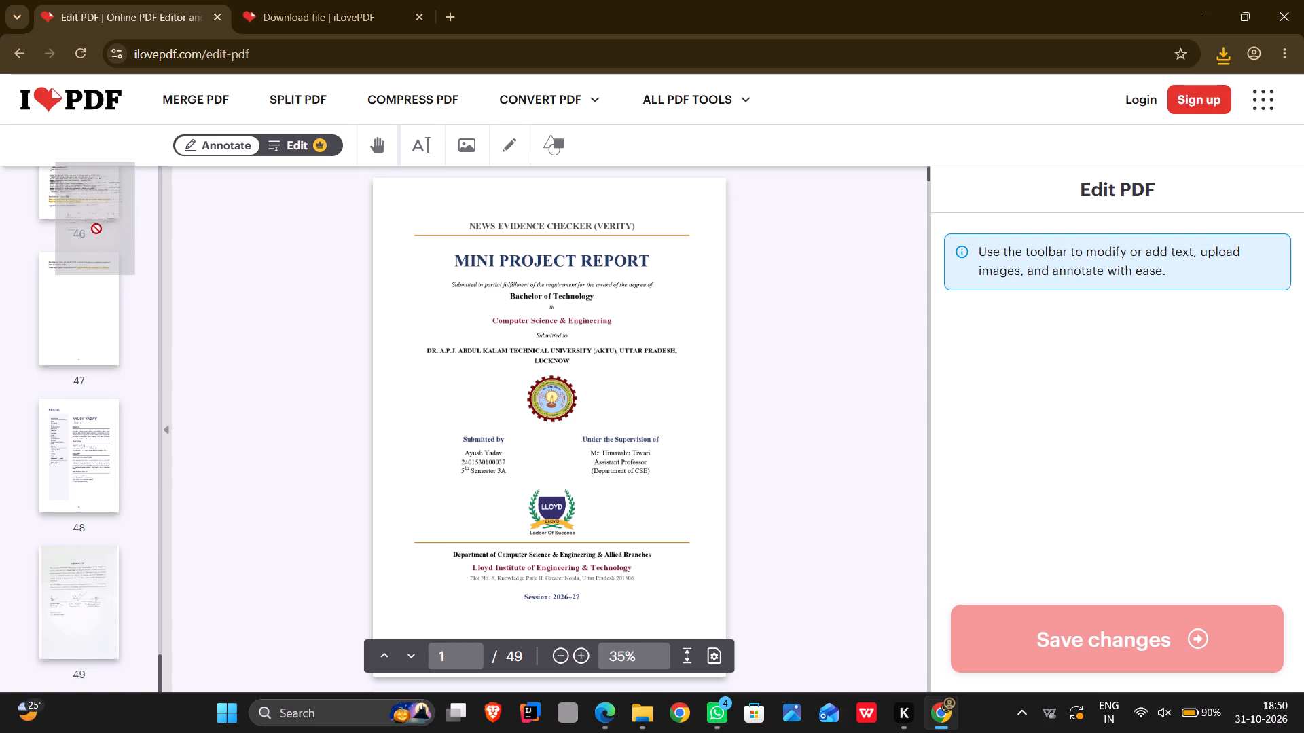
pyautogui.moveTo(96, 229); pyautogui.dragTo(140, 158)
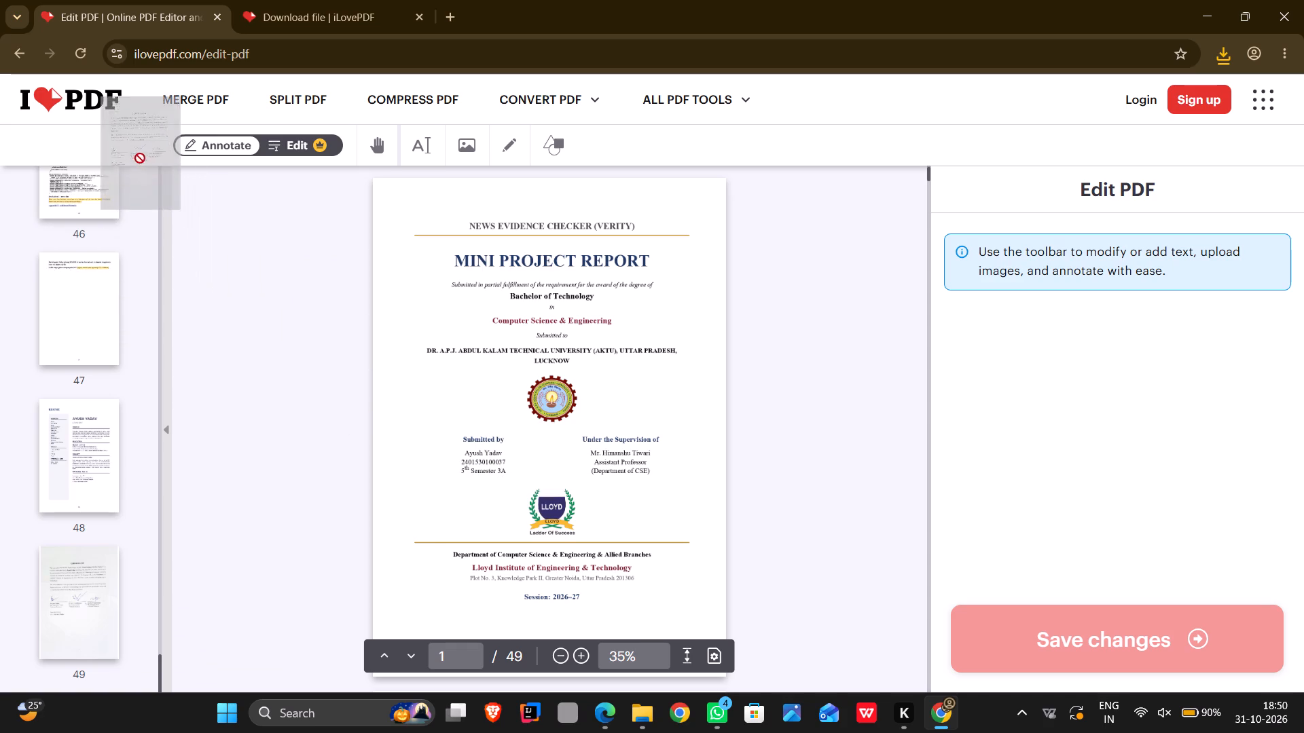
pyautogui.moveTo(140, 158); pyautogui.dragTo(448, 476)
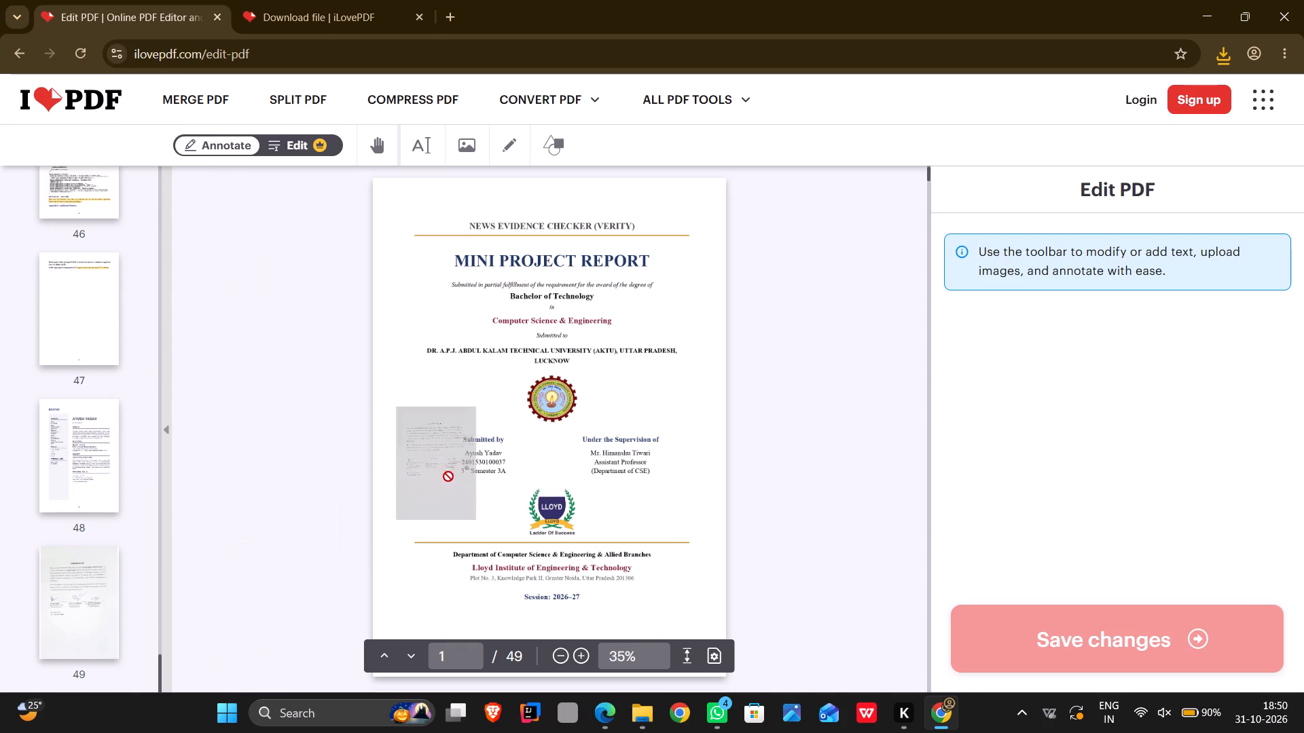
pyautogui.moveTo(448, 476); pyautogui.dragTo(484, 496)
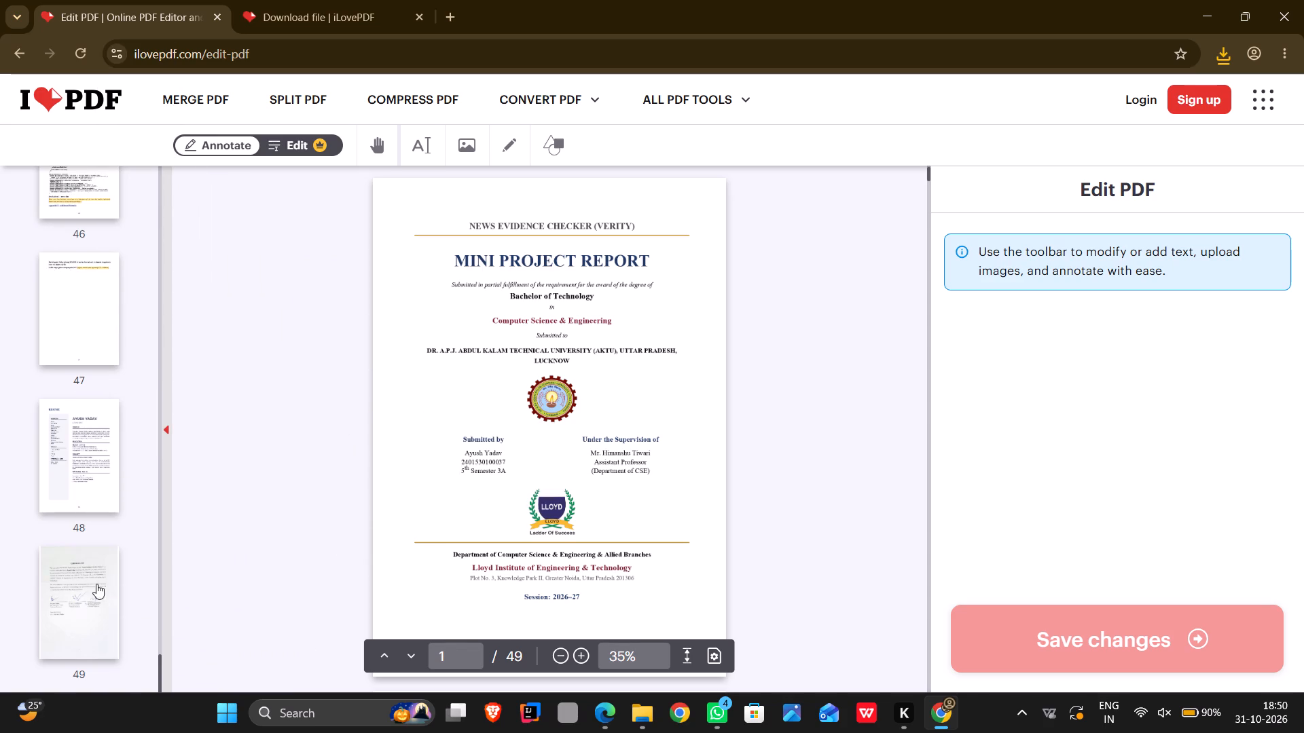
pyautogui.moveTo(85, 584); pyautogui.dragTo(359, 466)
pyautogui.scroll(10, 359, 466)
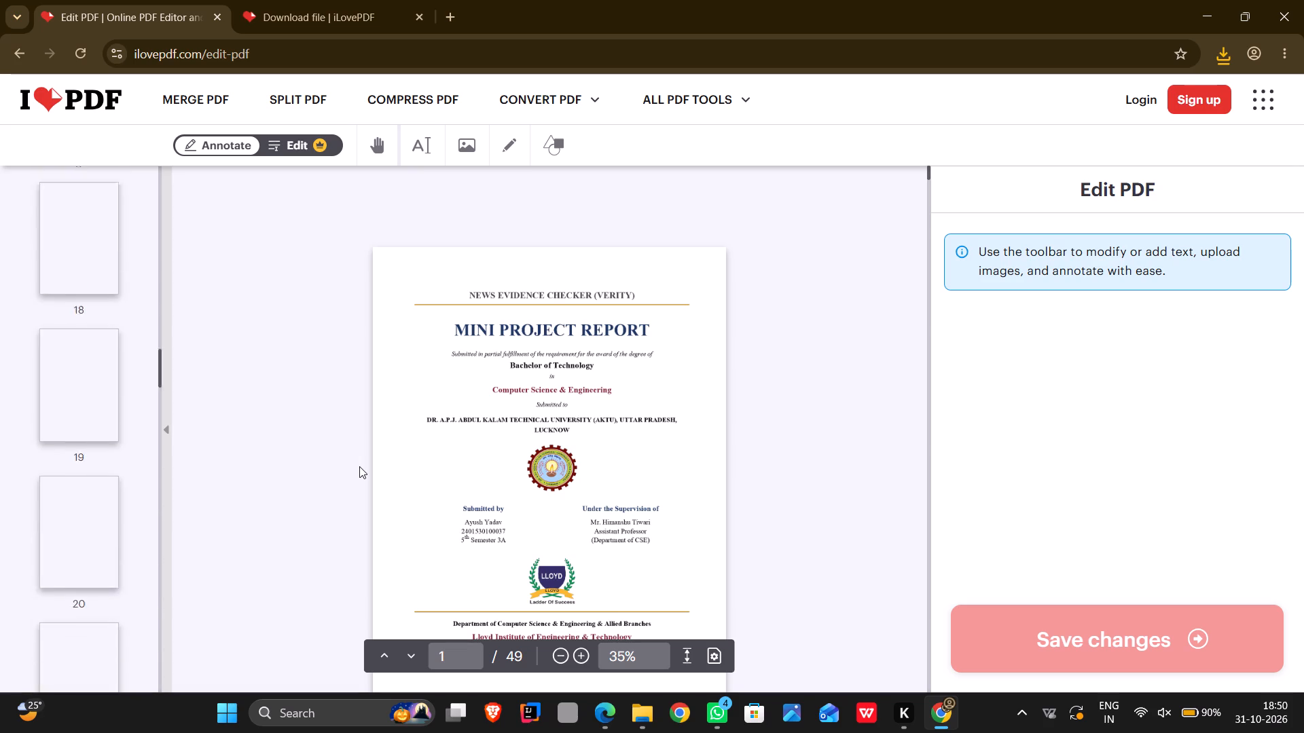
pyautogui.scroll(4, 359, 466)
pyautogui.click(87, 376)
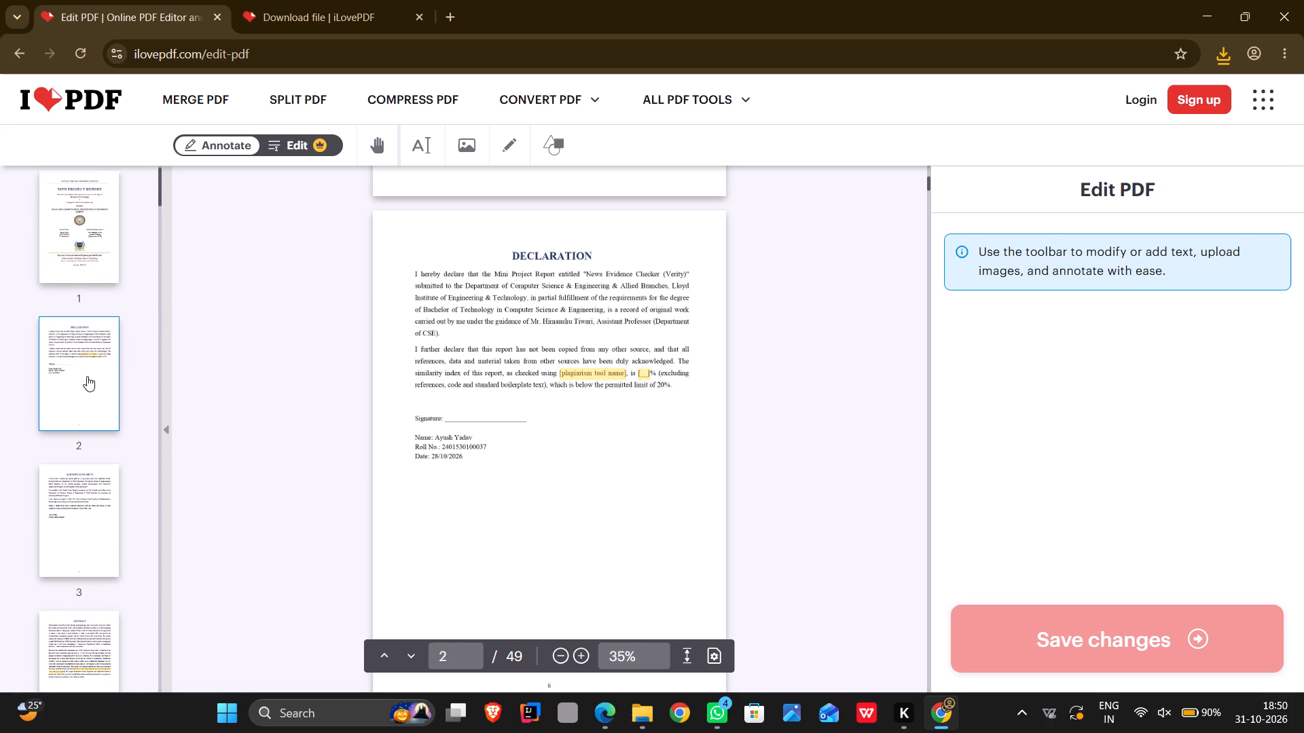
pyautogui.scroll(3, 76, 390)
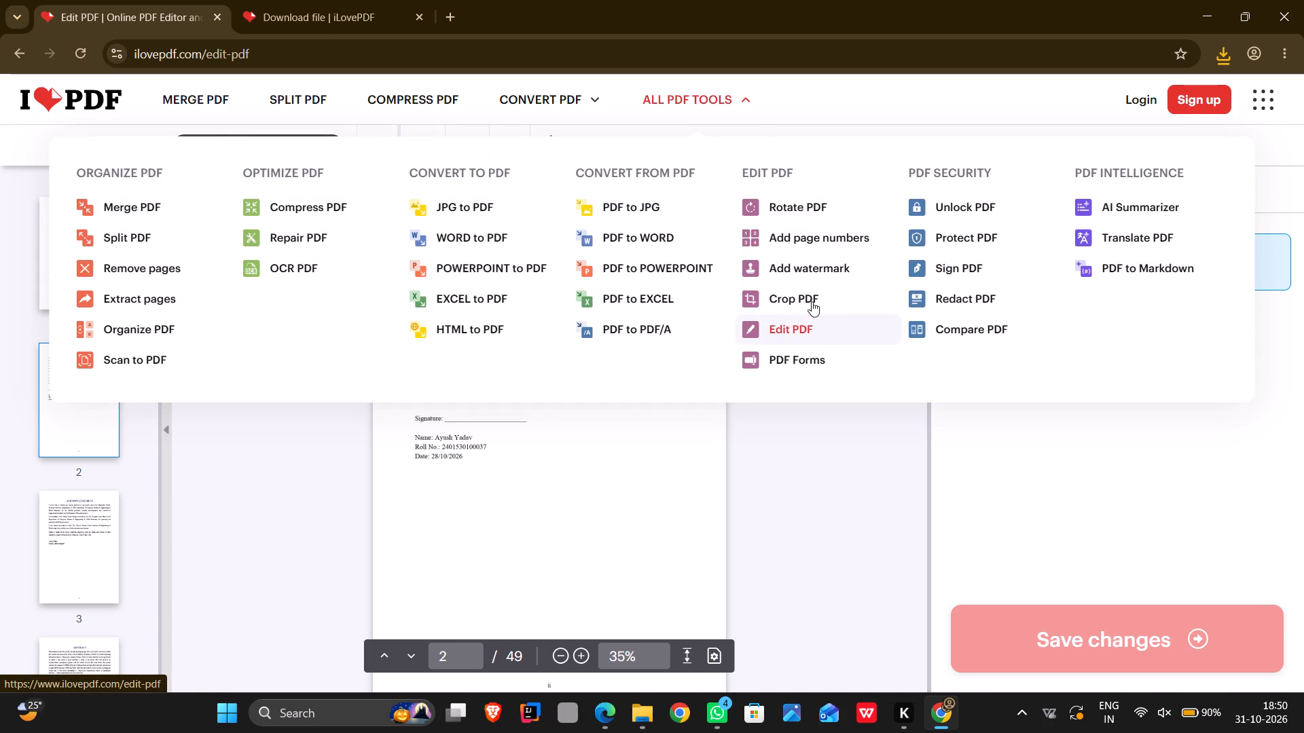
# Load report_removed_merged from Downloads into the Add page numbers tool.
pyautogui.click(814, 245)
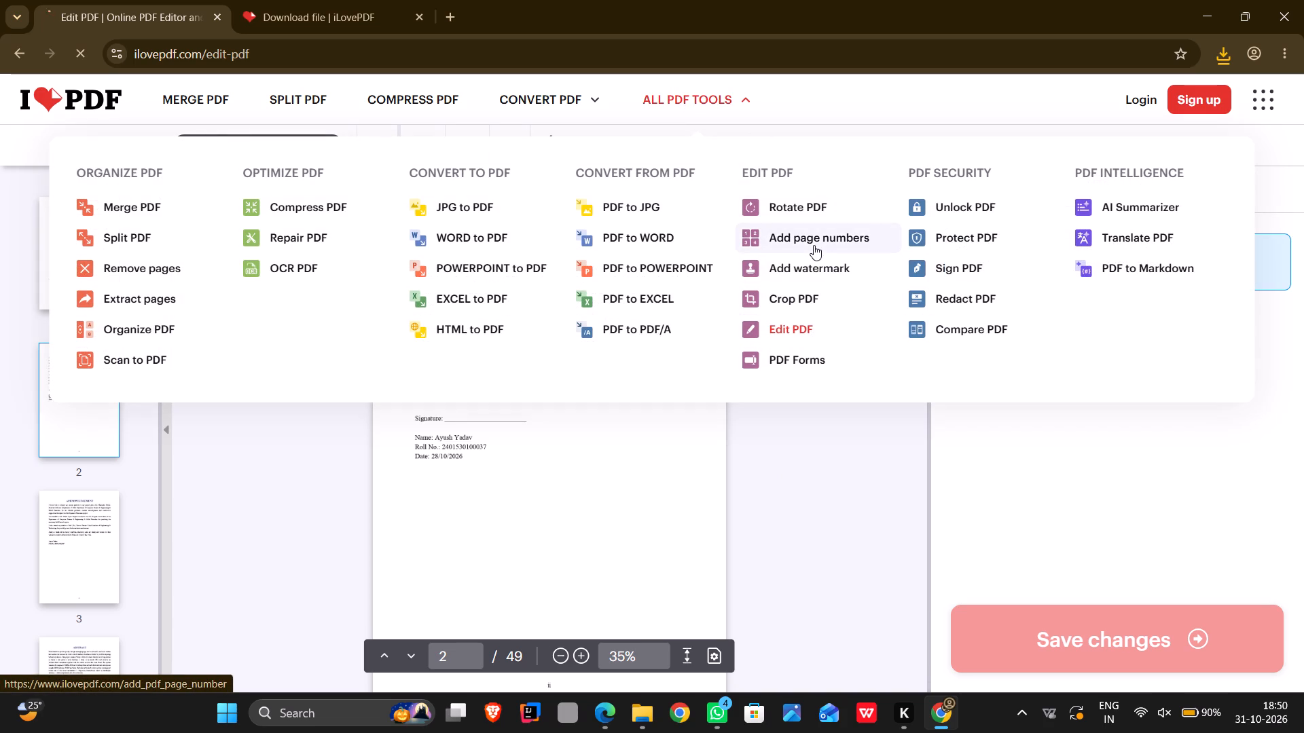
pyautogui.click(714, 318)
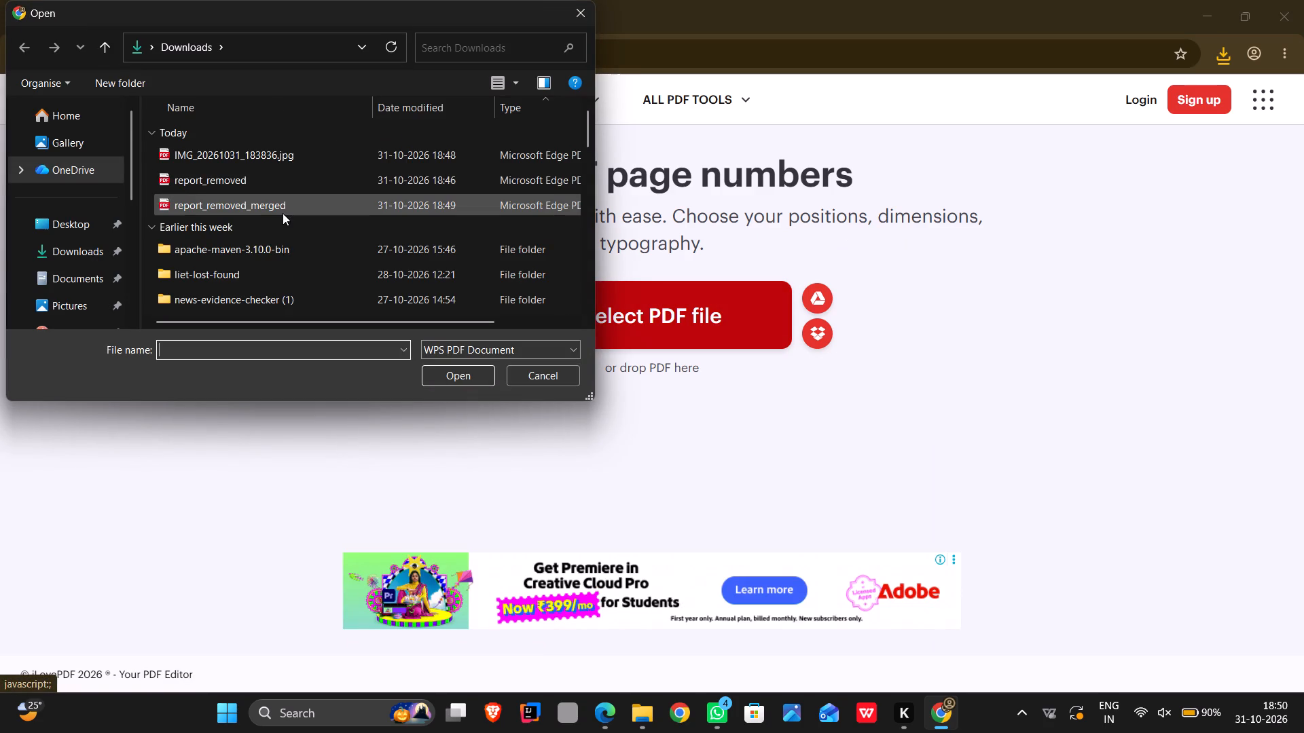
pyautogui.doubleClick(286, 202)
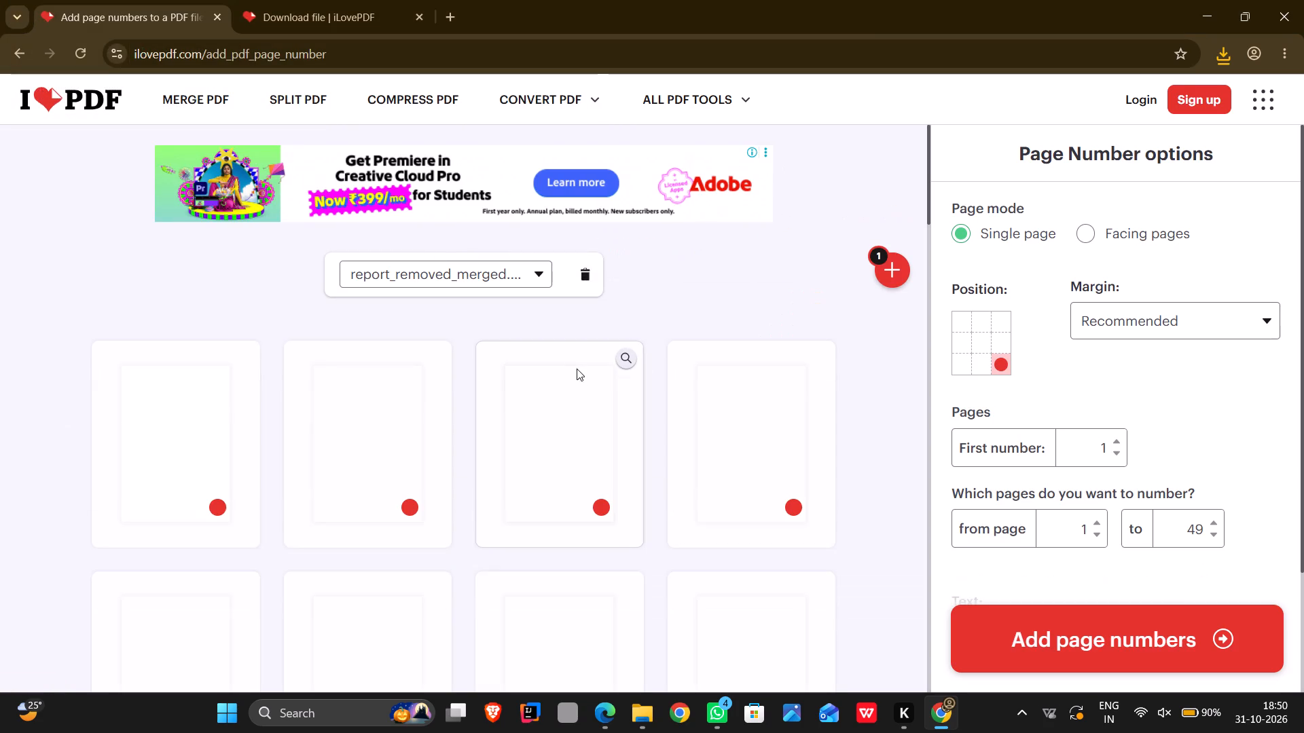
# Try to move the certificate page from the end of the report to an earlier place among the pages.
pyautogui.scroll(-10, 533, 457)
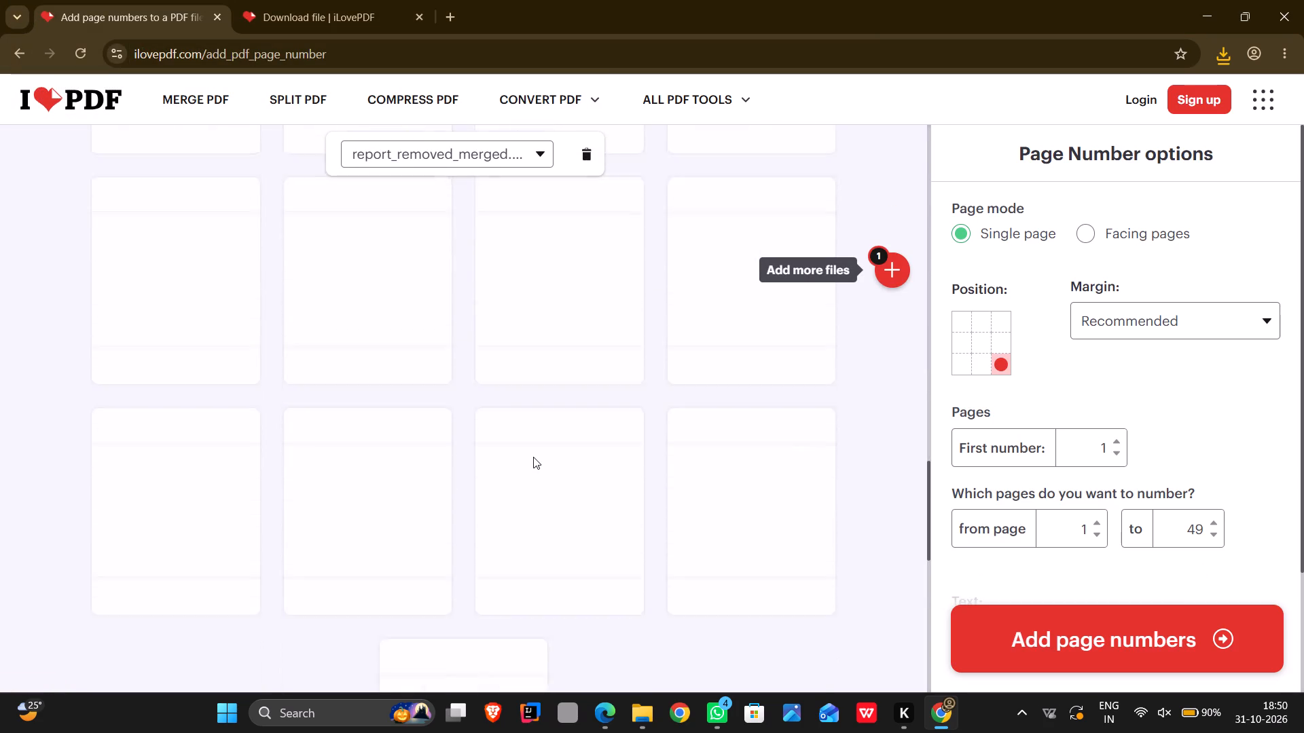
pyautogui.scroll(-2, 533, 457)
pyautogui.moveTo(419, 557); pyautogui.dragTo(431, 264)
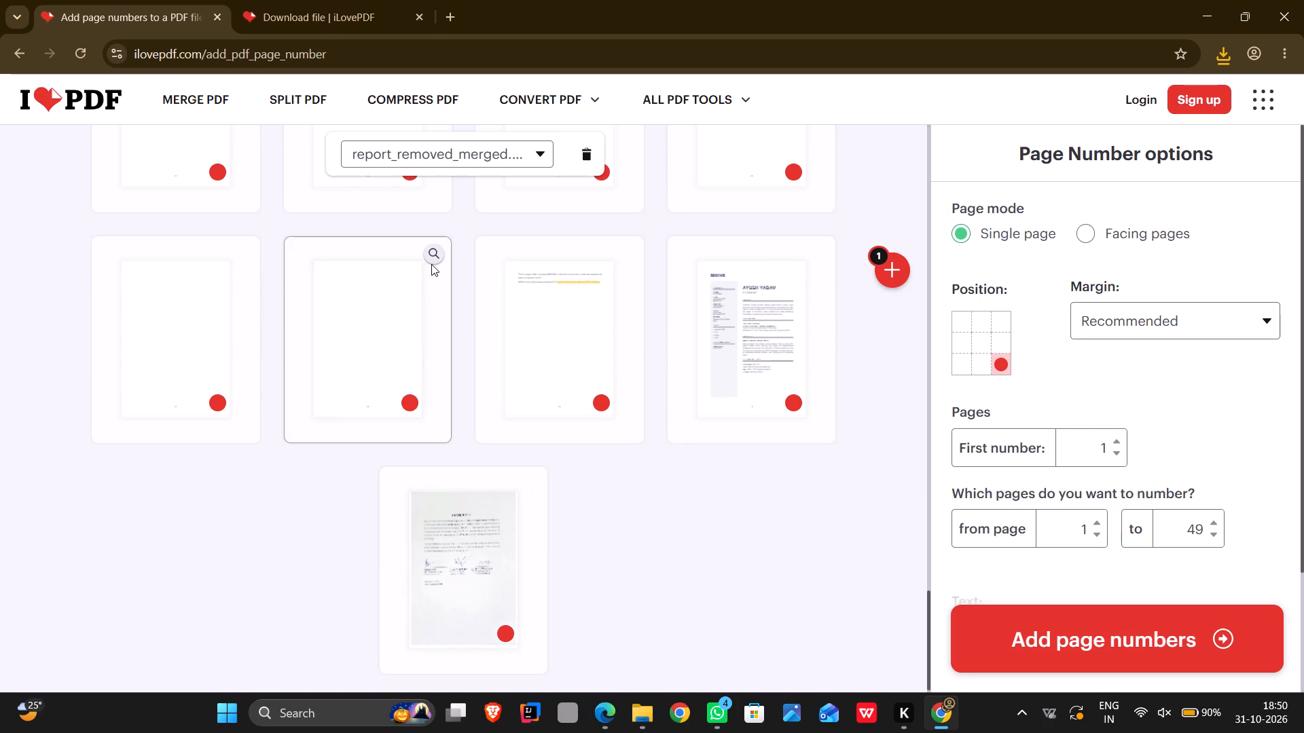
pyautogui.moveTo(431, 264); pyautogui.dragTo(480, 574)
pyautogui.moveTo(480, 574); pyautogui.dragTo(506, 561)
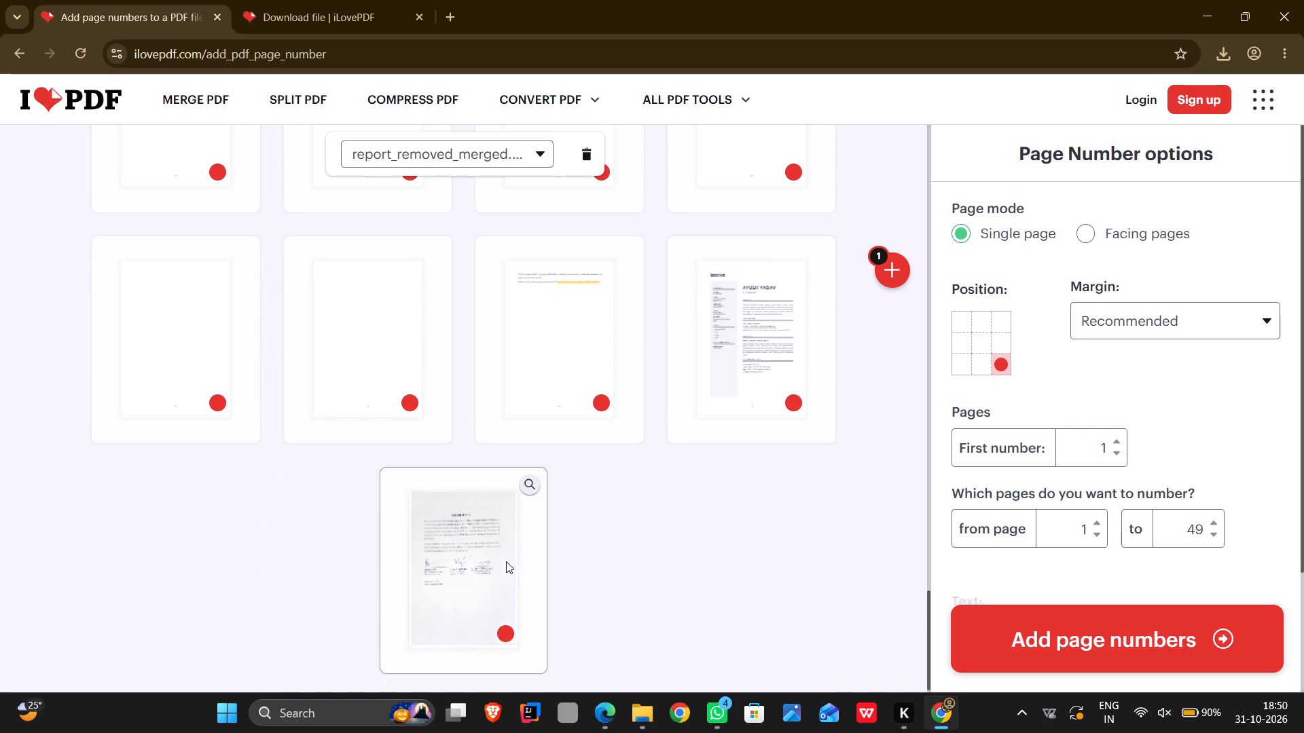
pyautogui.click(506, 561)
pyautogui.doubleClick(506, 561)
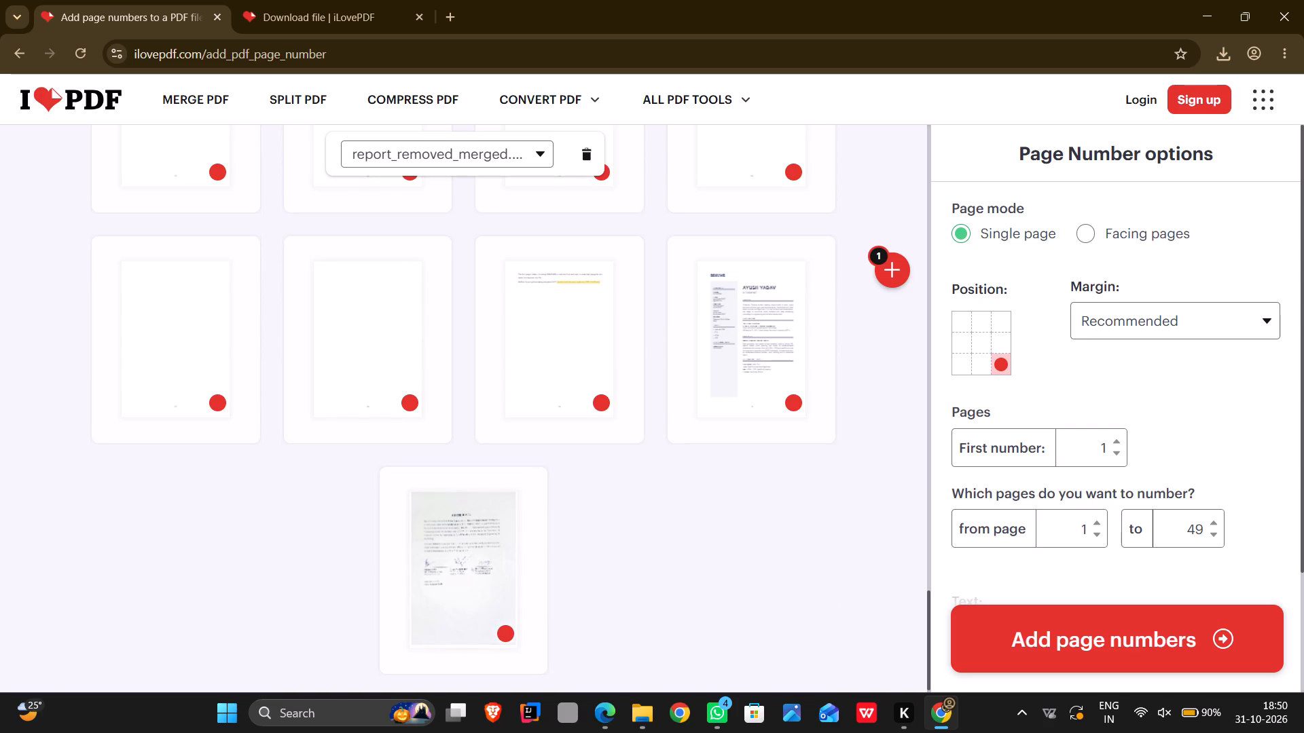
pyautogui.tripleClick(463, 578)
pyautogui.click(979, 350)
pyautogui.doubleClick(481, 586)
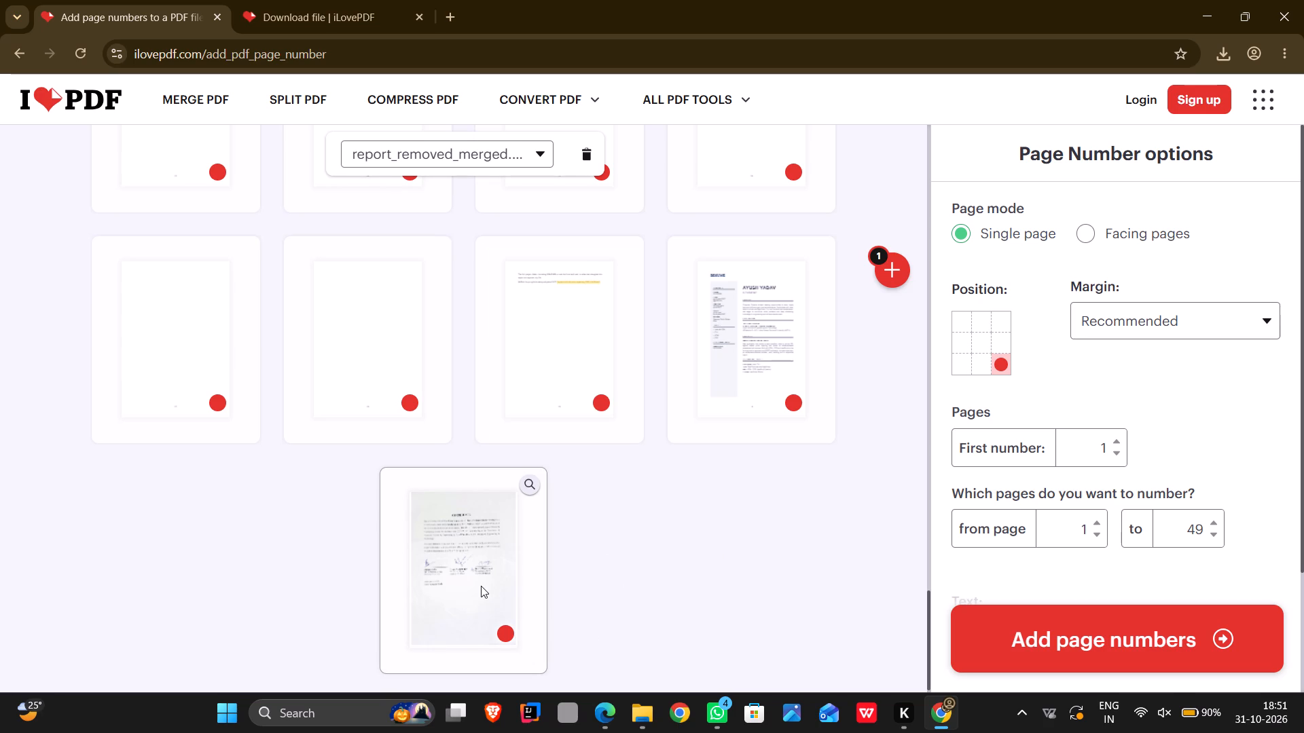
# Look through the report's page thumbnails and examine the certificate page in the enlarged preview.
pyautogui.scroll(2, 539, 402)
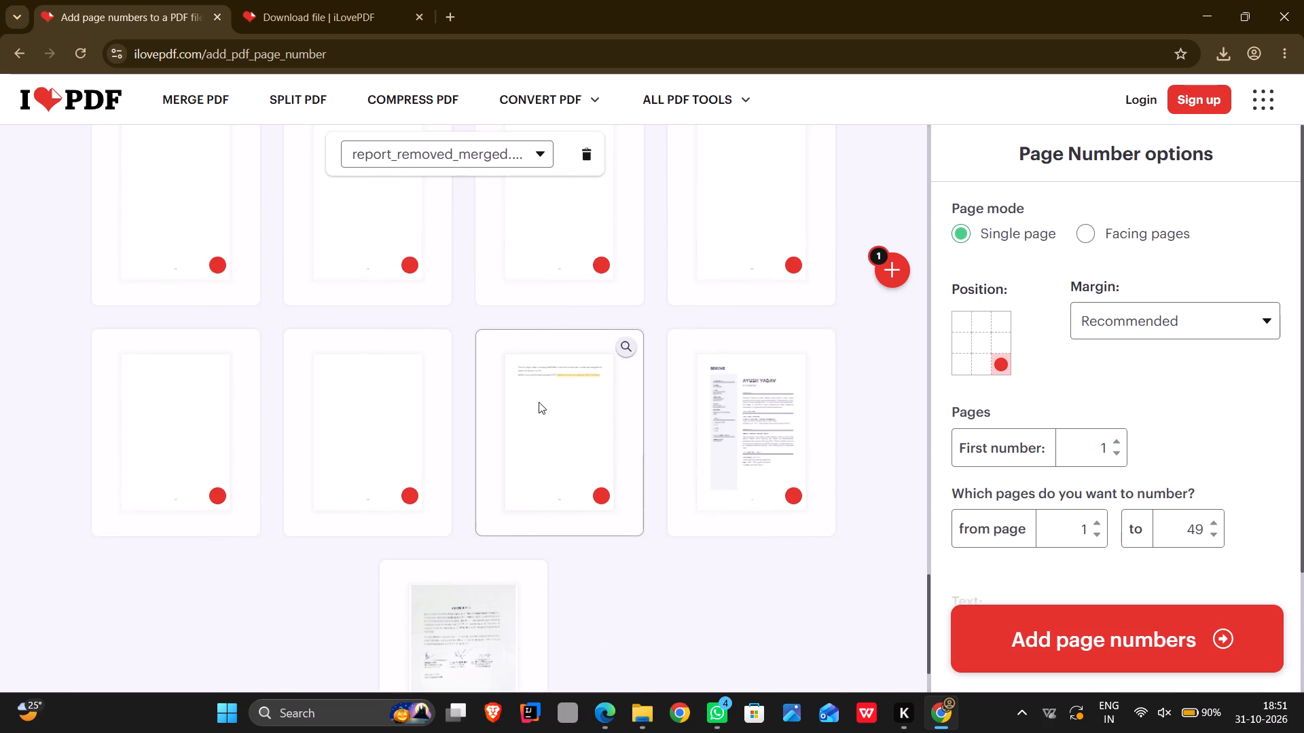
pyautogui.scroll(14, 539, 402)
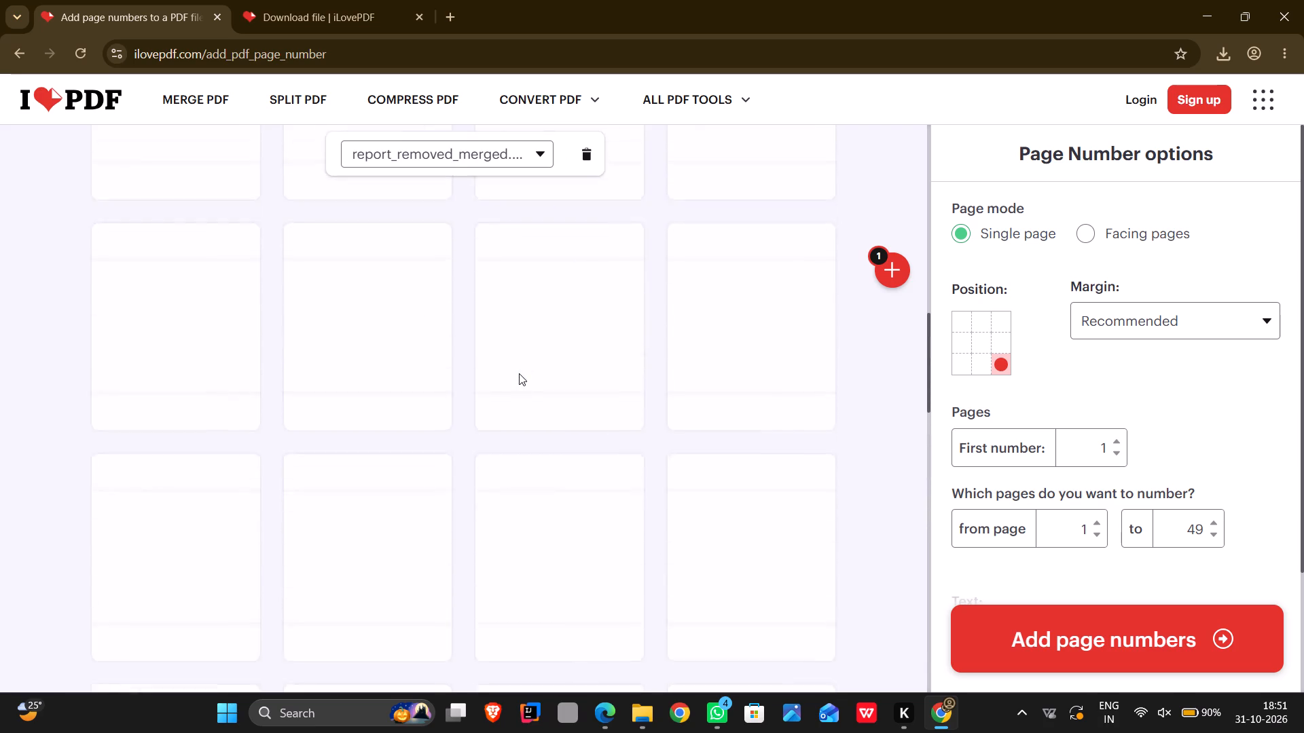
pyautogui.scroll(7, 519, 373)
pyautogui.scroll(-6, 559, 503)
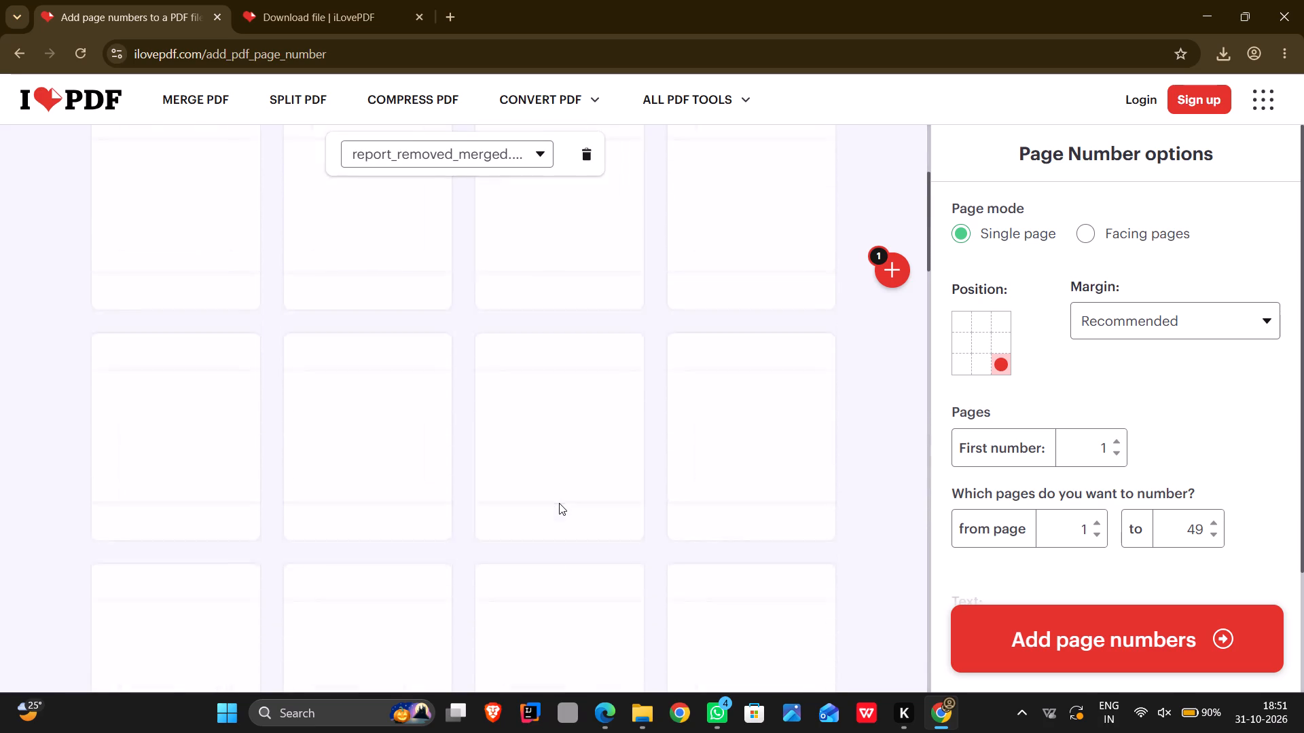
pyautogui.scroll(-4, 414, 535)
pyautogui.click(414, 535)
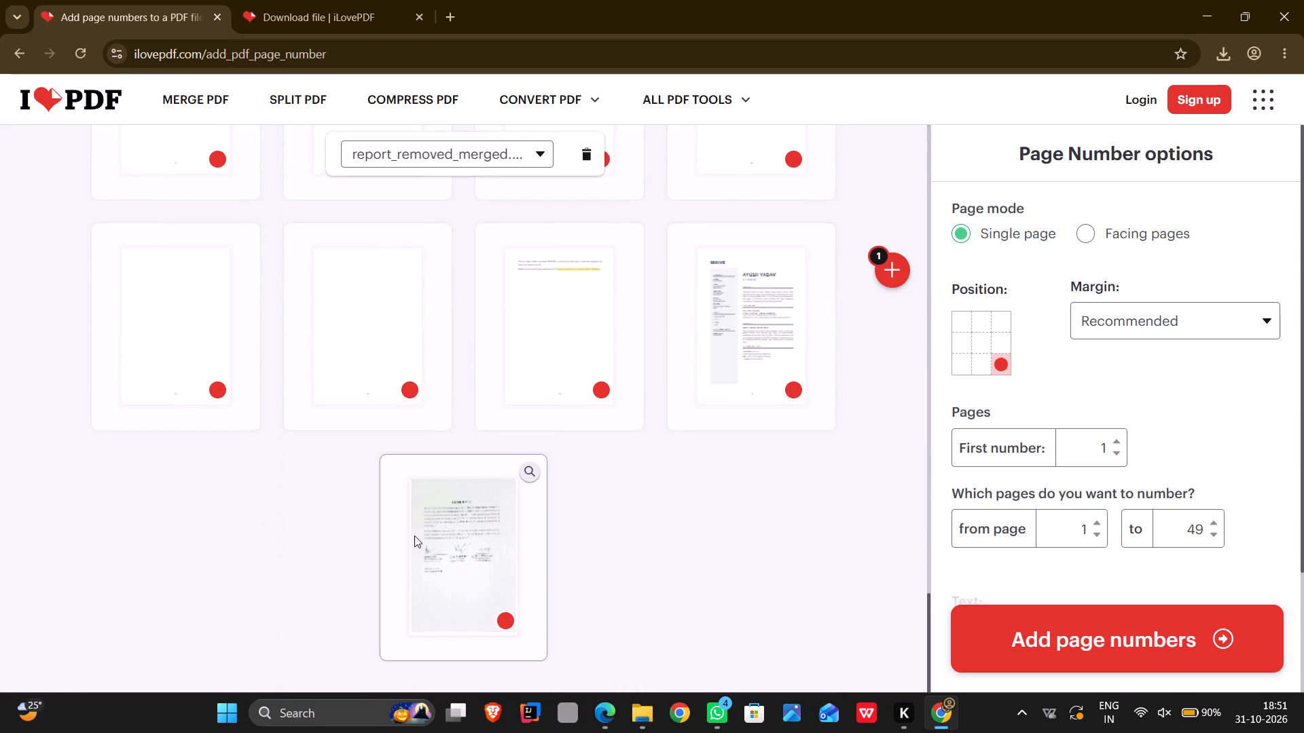
pyautogui.moveTo(414, 535); pyautogui.dragTo(533, 473)
pyautogui.click(533, 473)
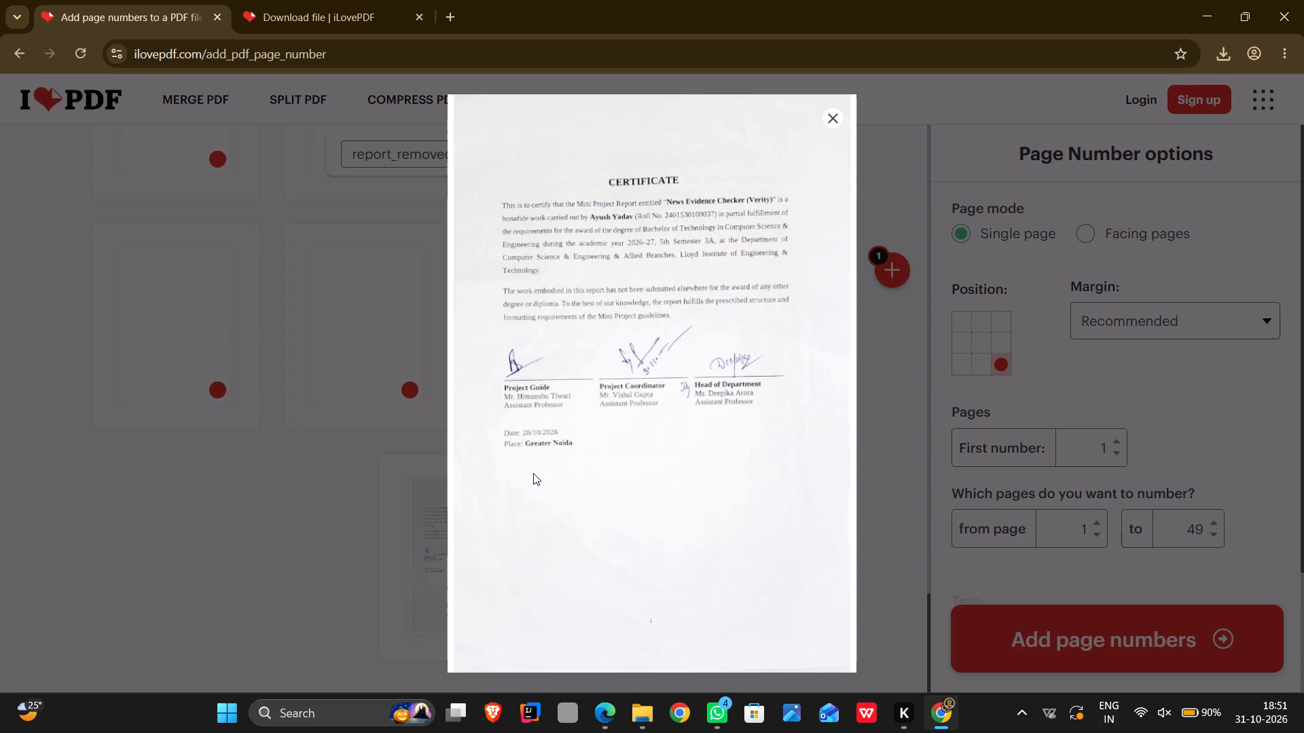
pyautogui.moveTo(759, 285); pyautogui.dragTo(789, 153)
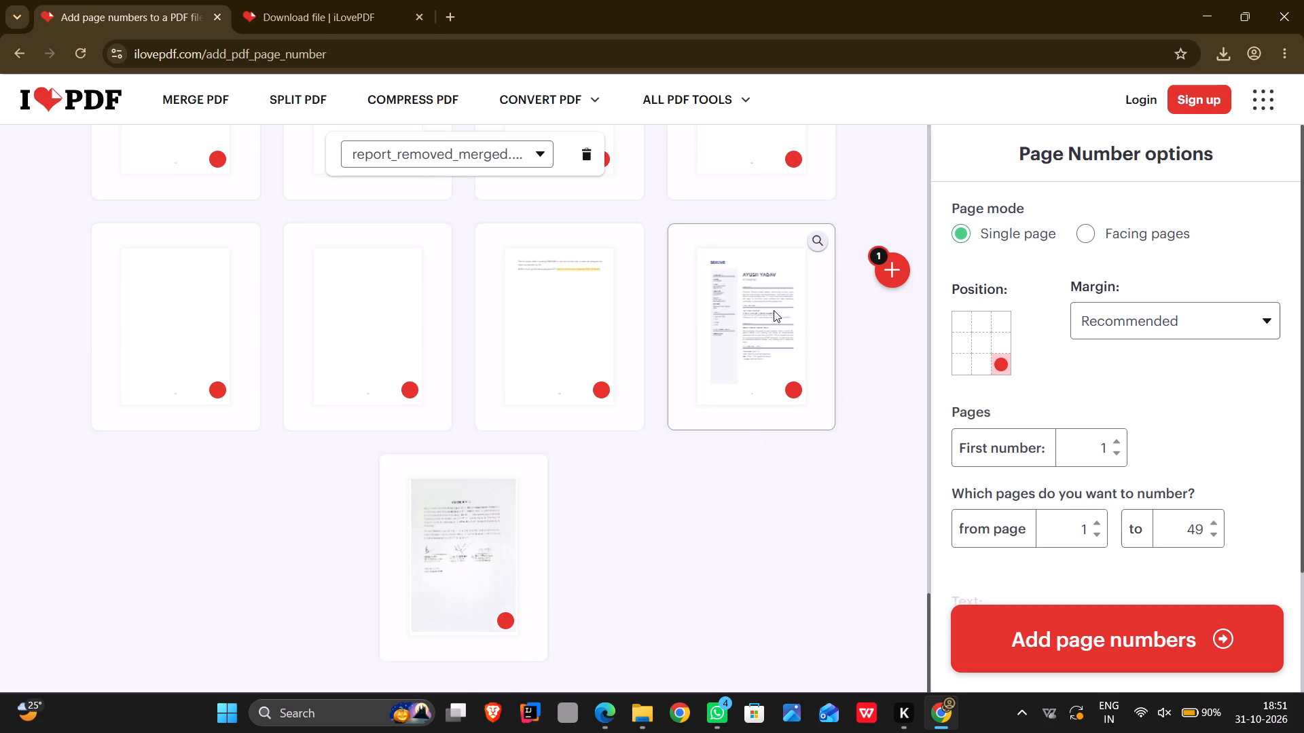
pyautogui.doubleClick(477, 523)
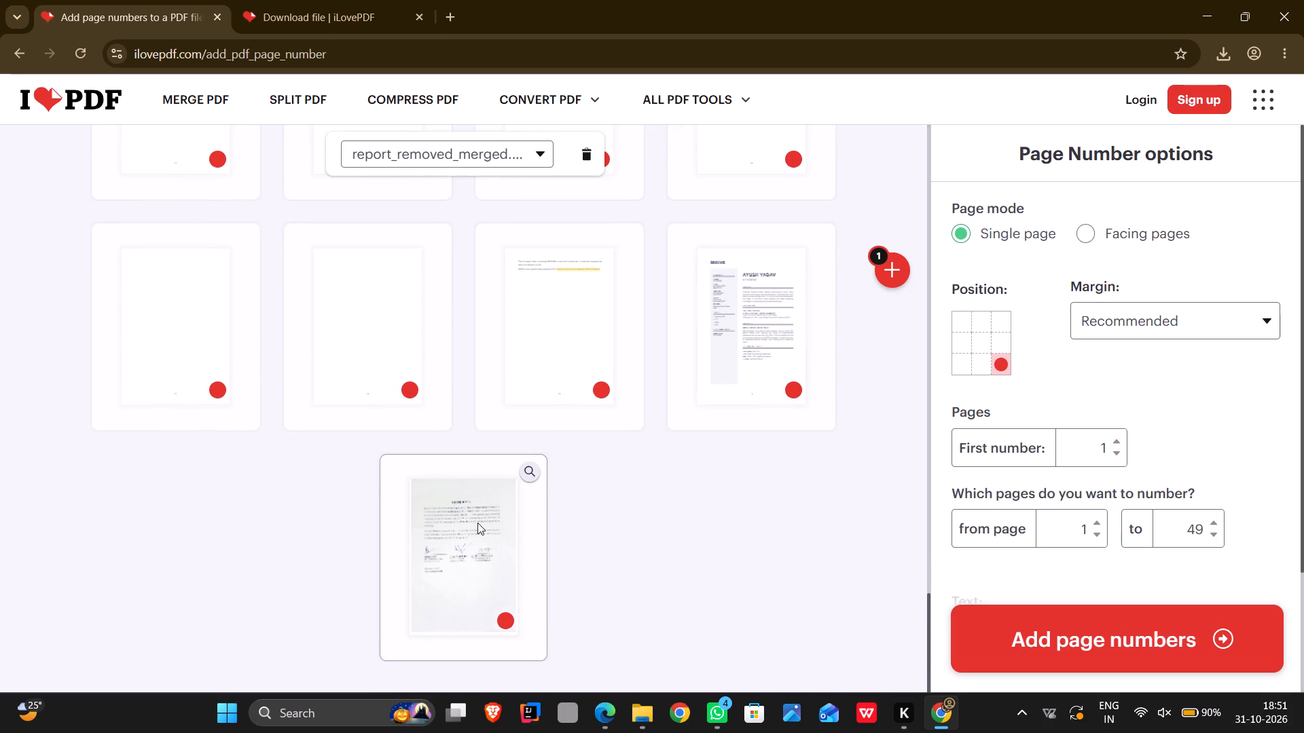
pyautogui.click(532, 476)
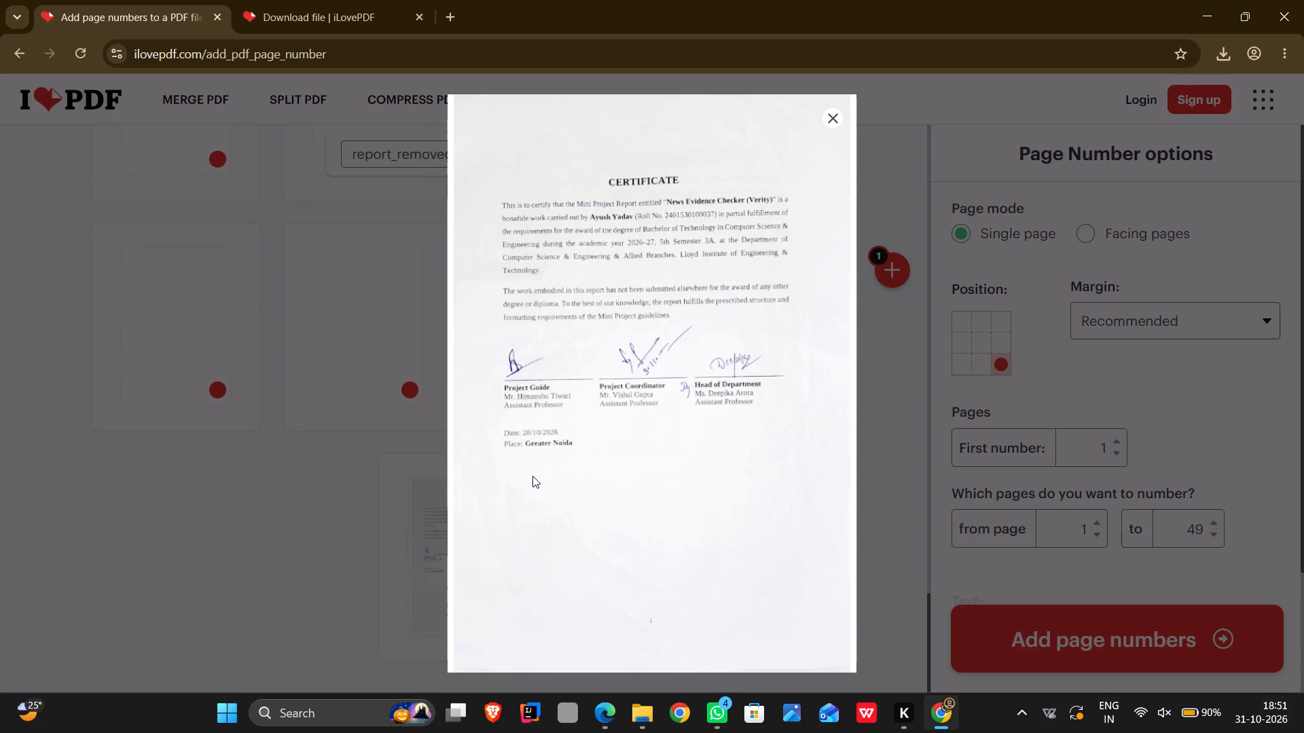
pyautogui.click(399, 500)
pyautogui.click(318, 3)
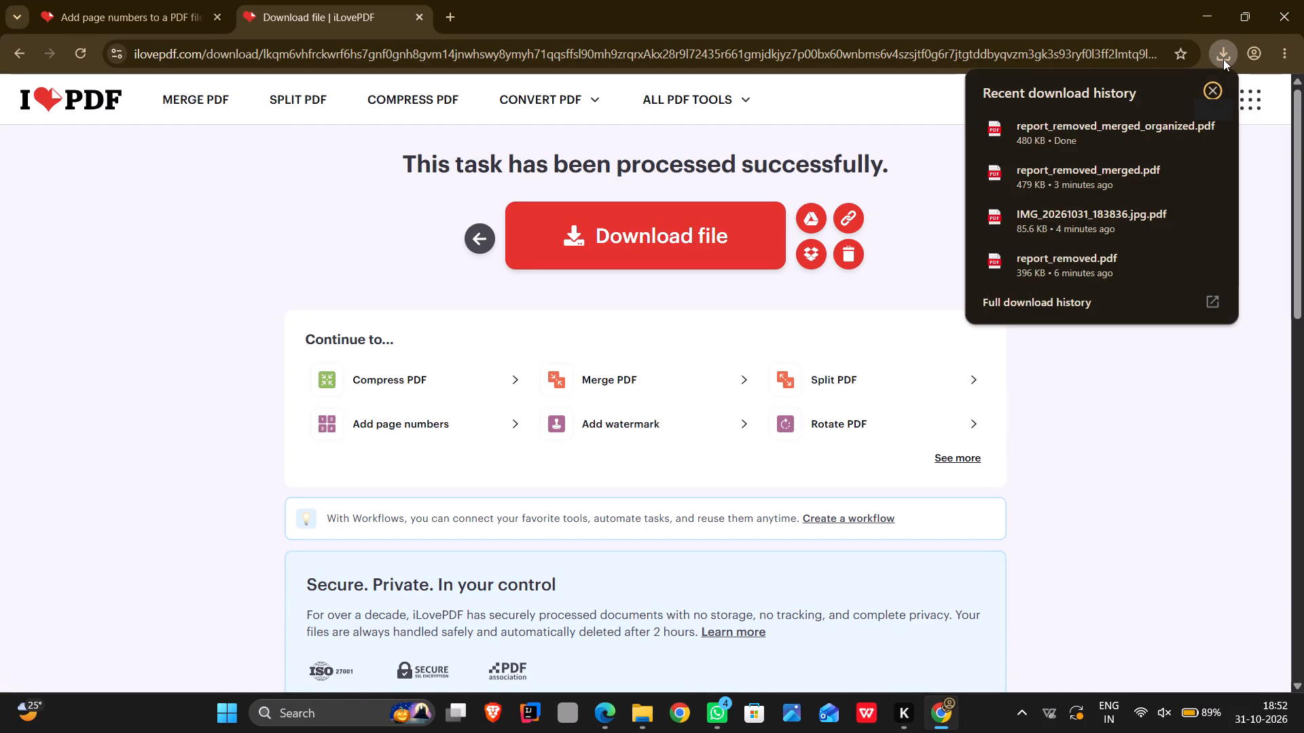
pyautogui.click(1134, 430)
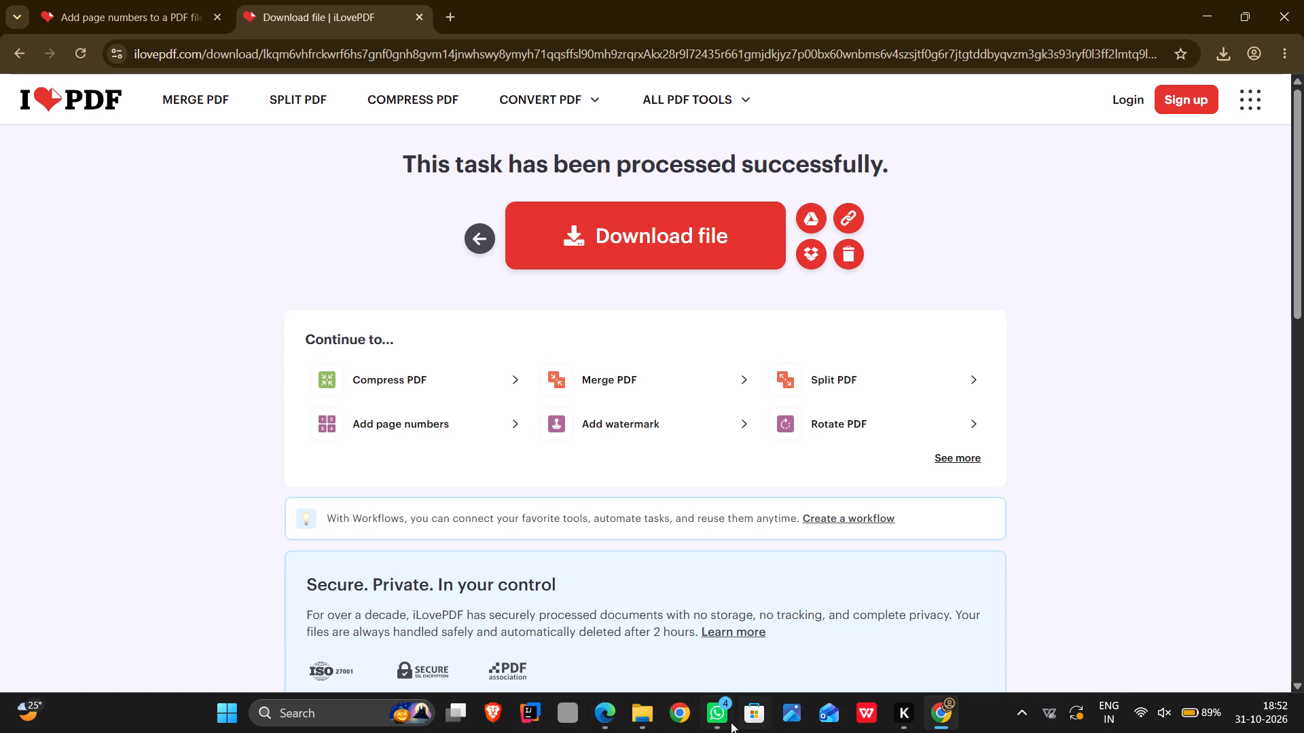
# Switch to the evaluation form in Edge and upload report_removed_merged_organized from Downloads under Mini Project Report.
pyautogui.click(617, 720)
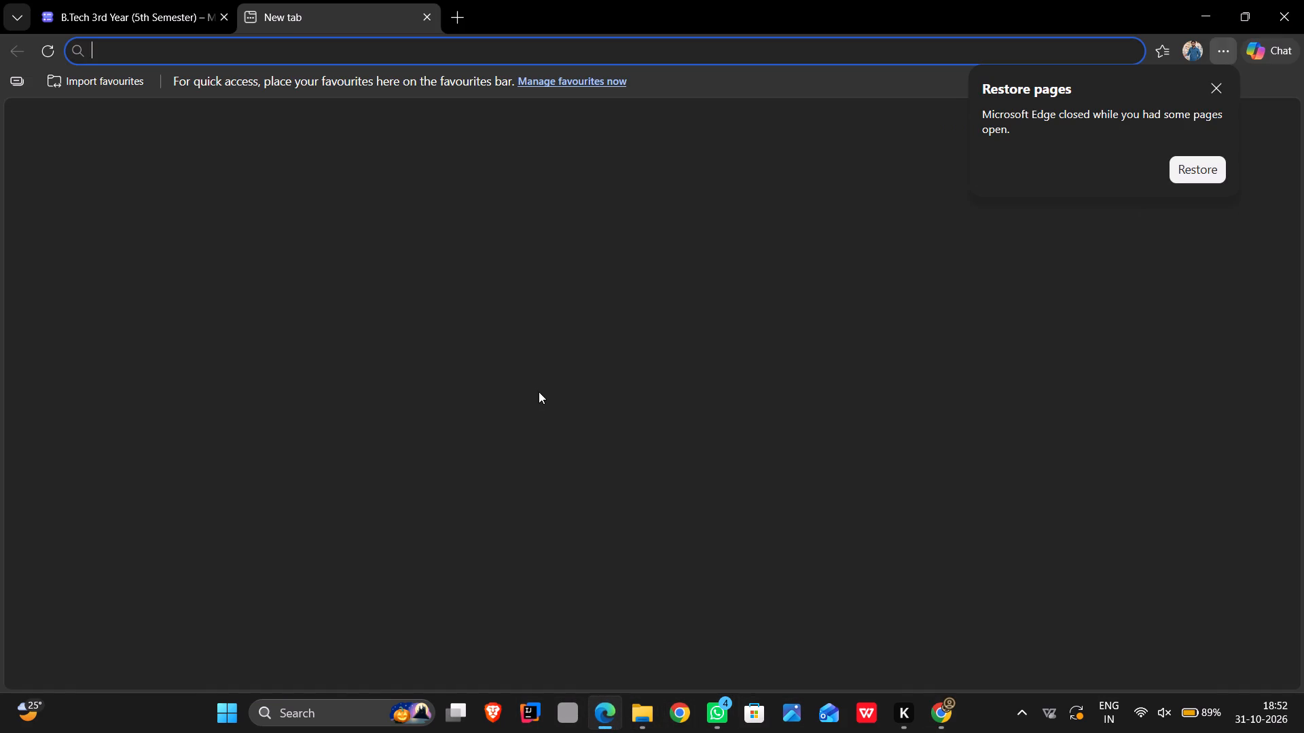
pyautogui.click(179, 0)
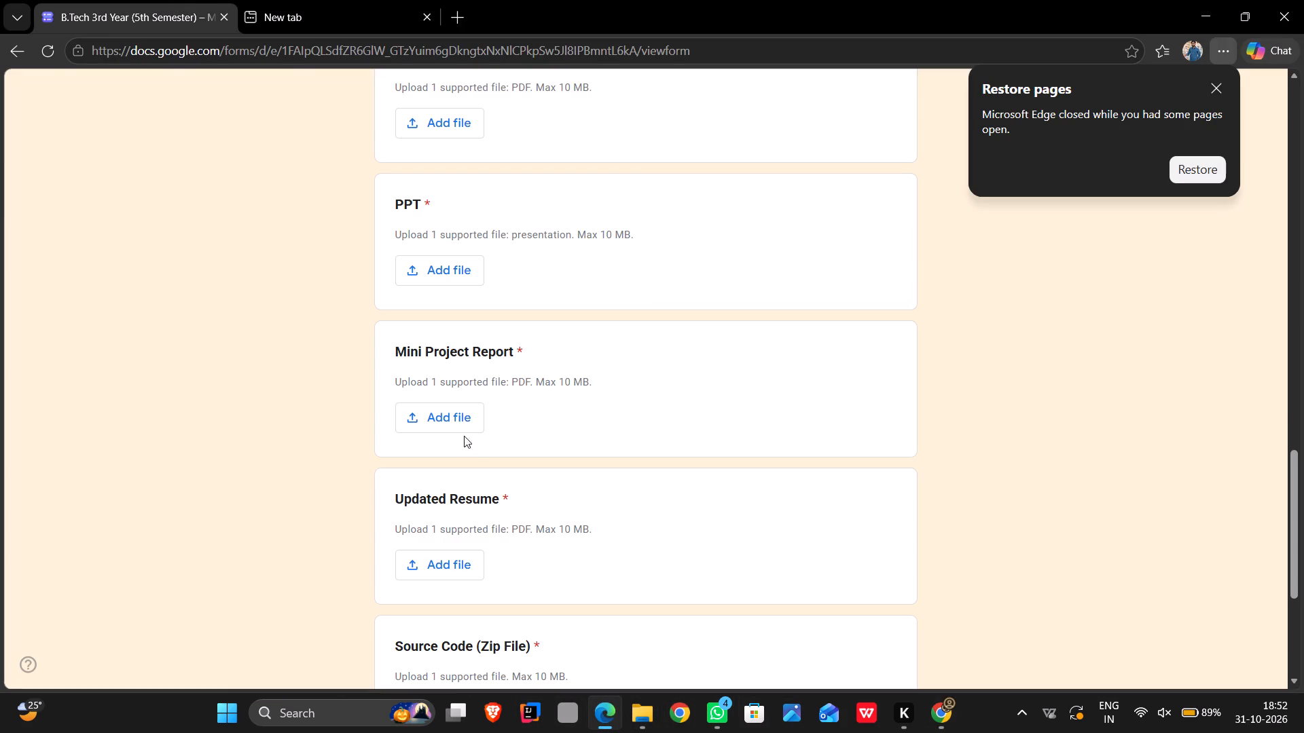
pyautogui.scroll(2, 446, 255)
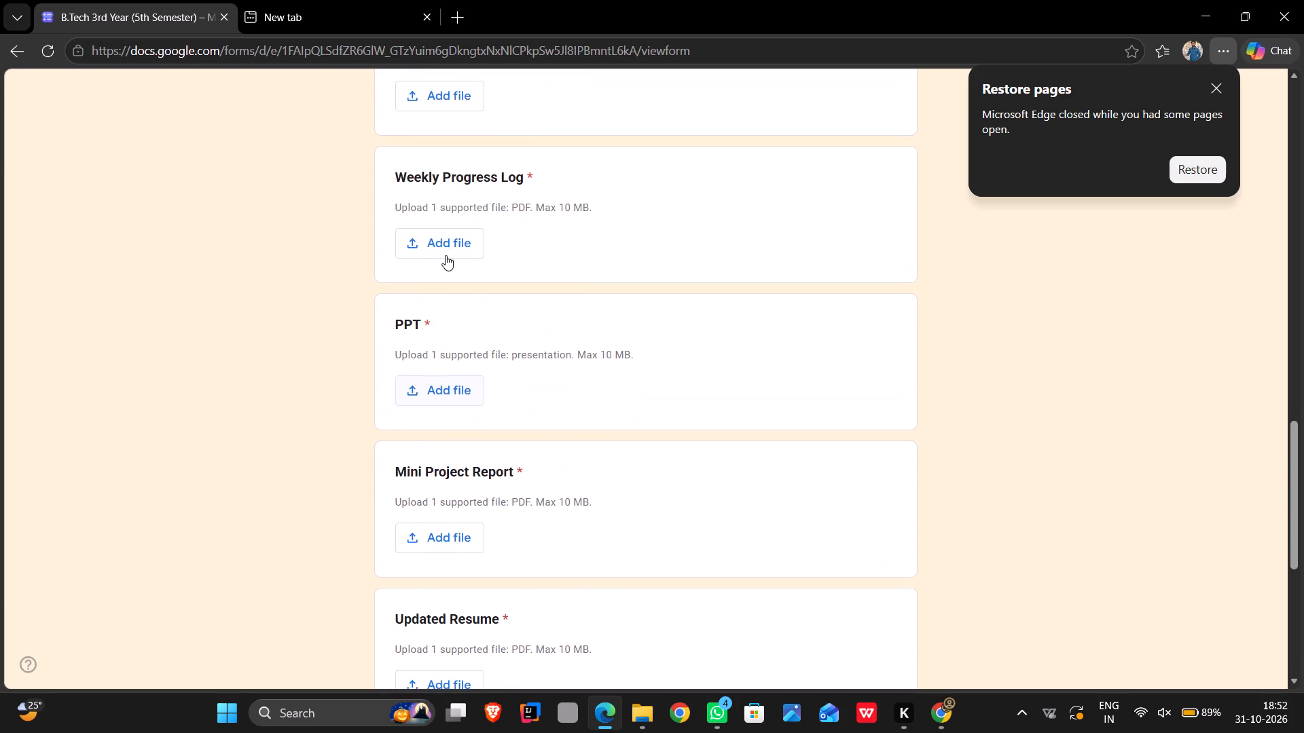
pyautogui.scroll(2, 446, 255)
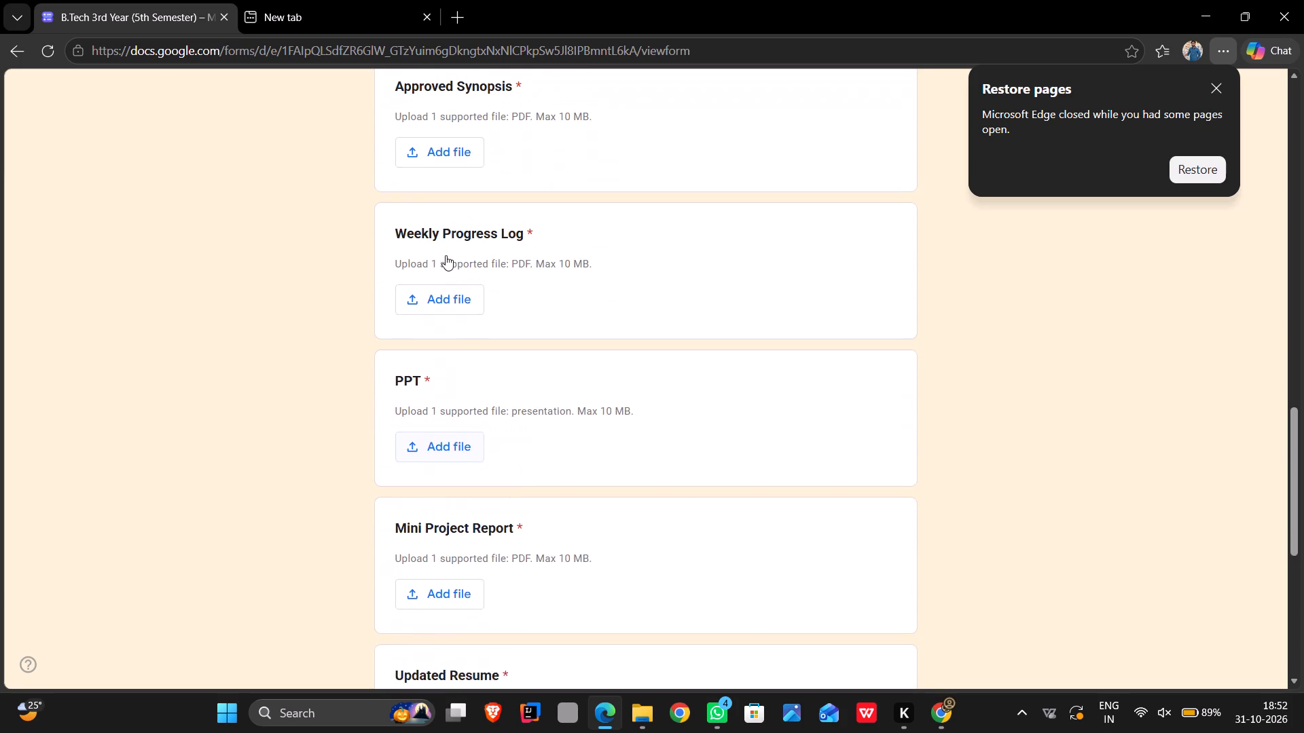
pyautogui.scroll(1, 446, 255)
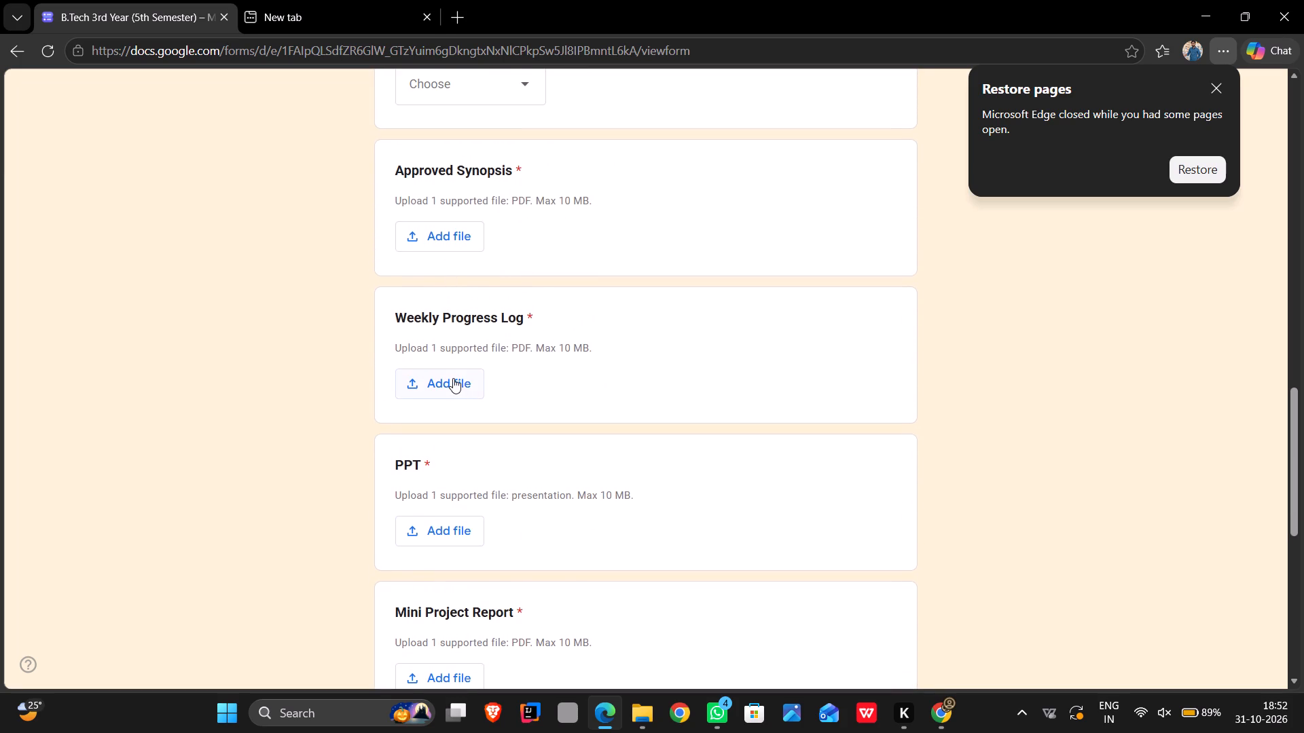
pyautogui.scroll(-1, 453, 378)
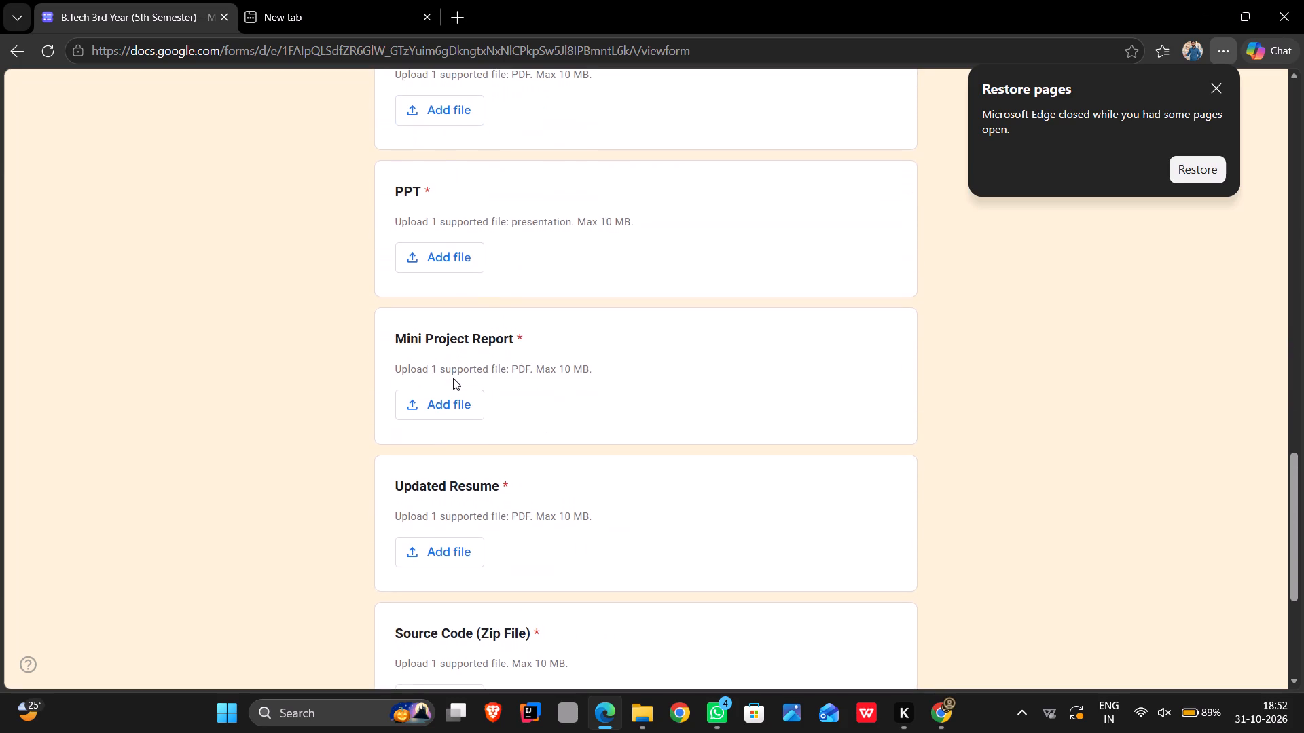
pyautogui.scroll(-1, 453, 378)
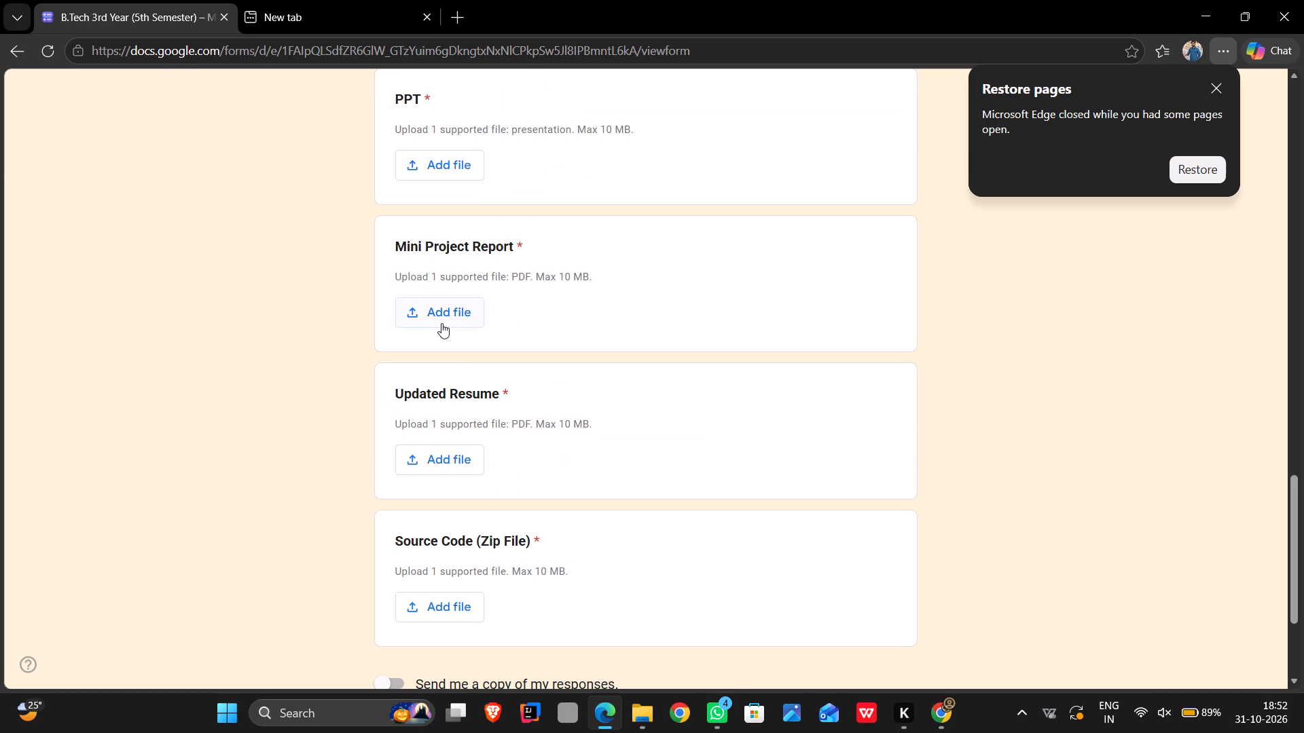
pyautogui.click(441, 323)
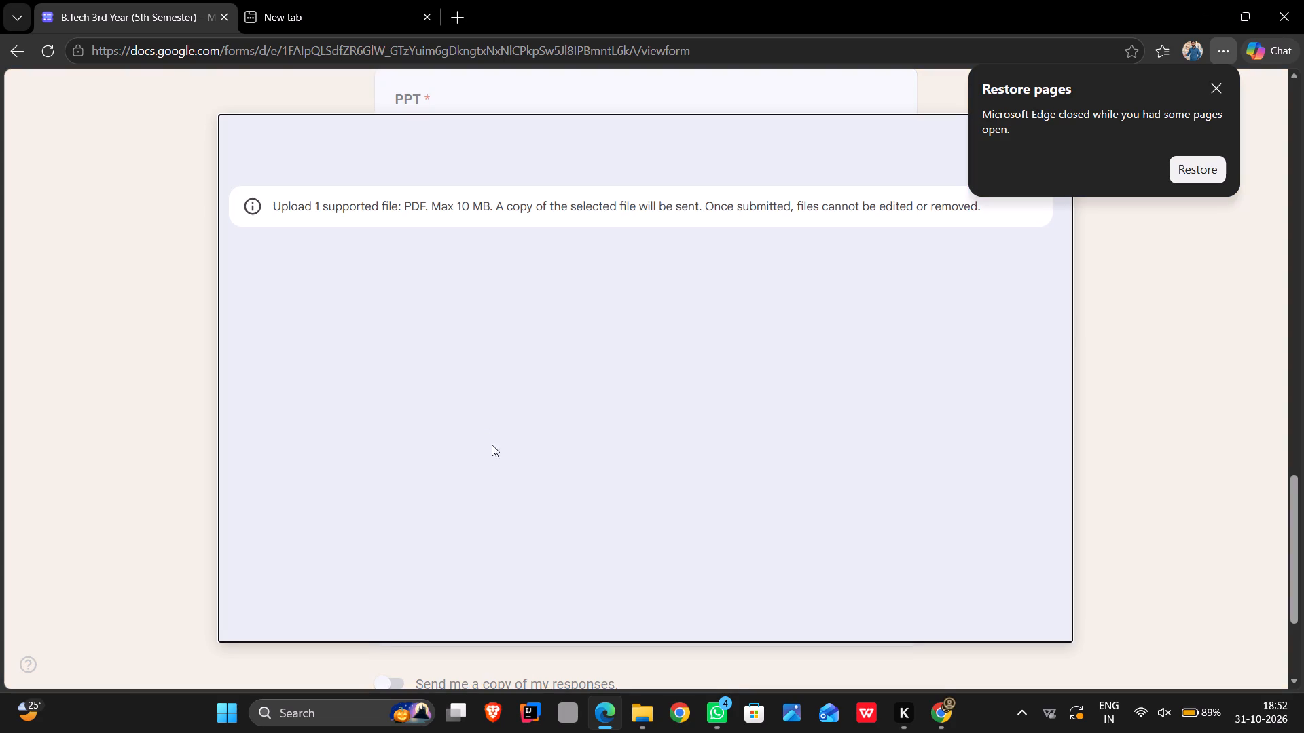
pyautogui.click(624, 508)
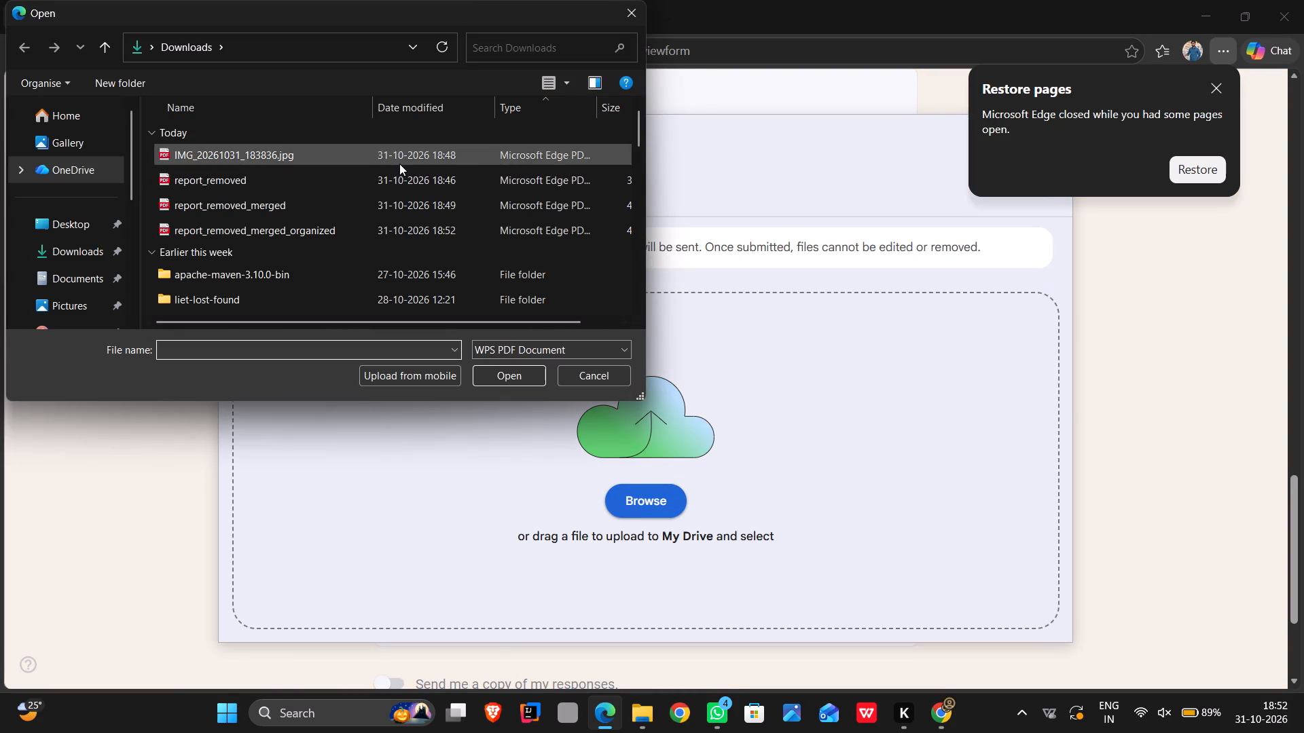
pyautogui.doubleClick(400, 229)
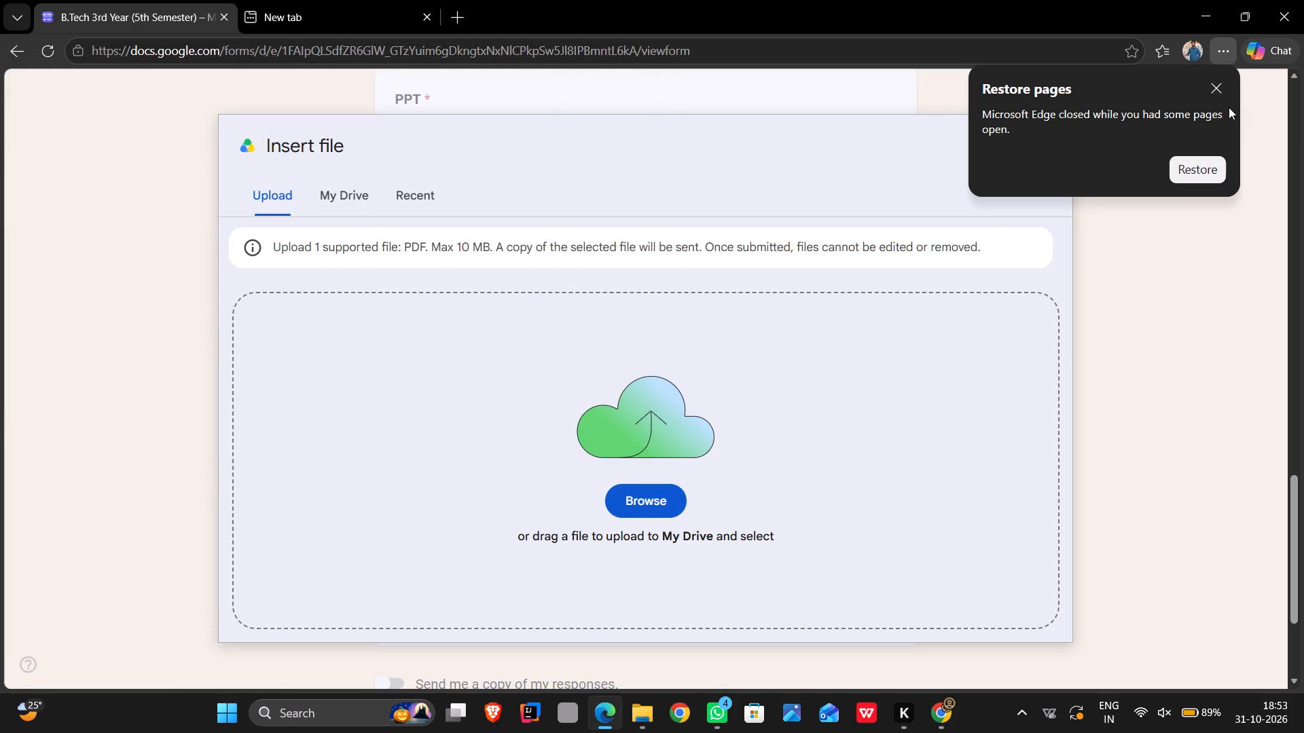
# Dismiss the restore-pages prompt, restart the file insertion for Mini Project Report and upload report_removed_merged_organized from Downloads.
pyautogui.click(1217, 92)
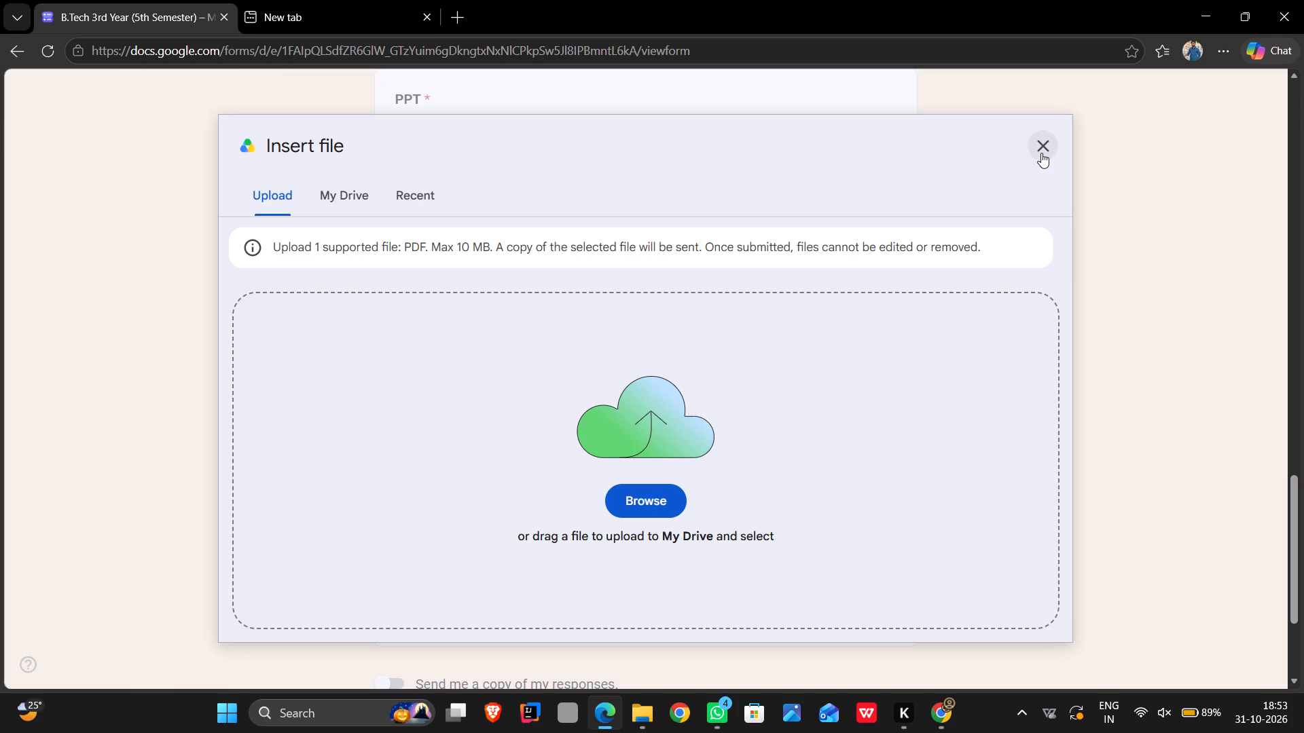
pyautogui.click(1041, 153)
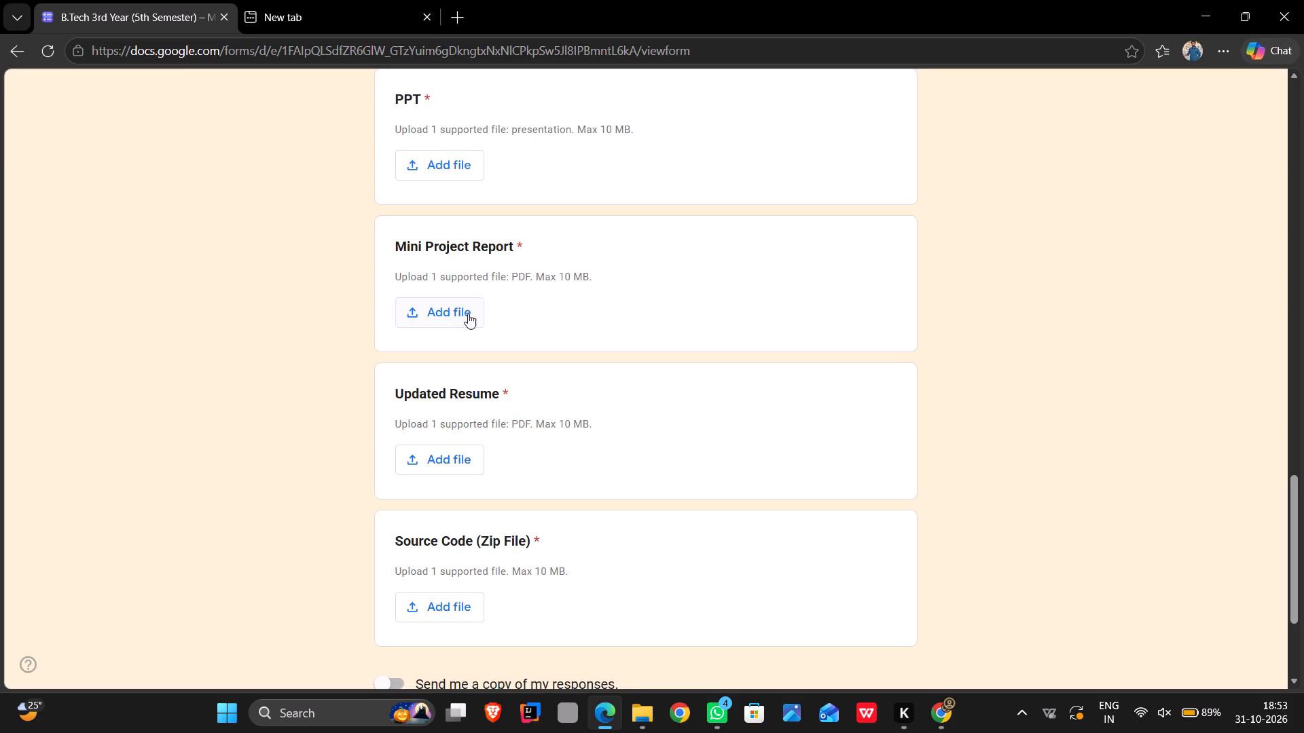
pyautogui.click(468, 314)
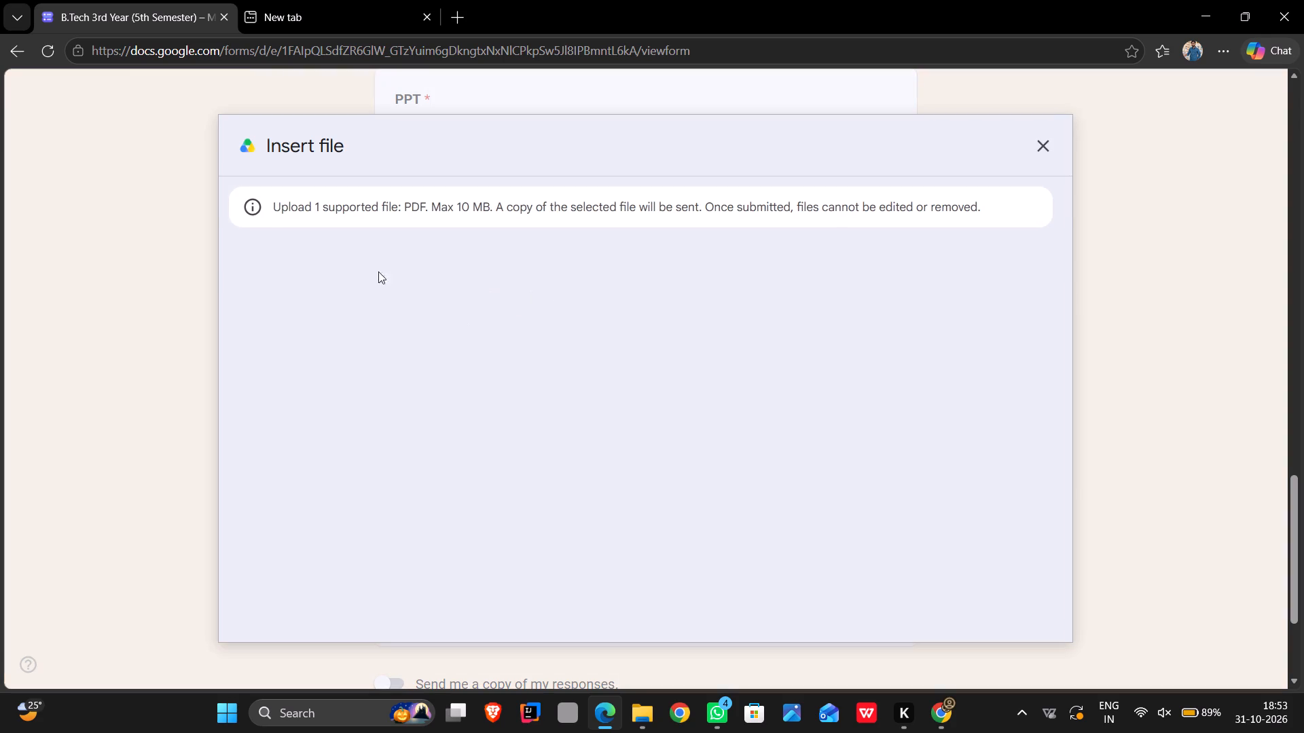
pyautogui.click(339, 199)
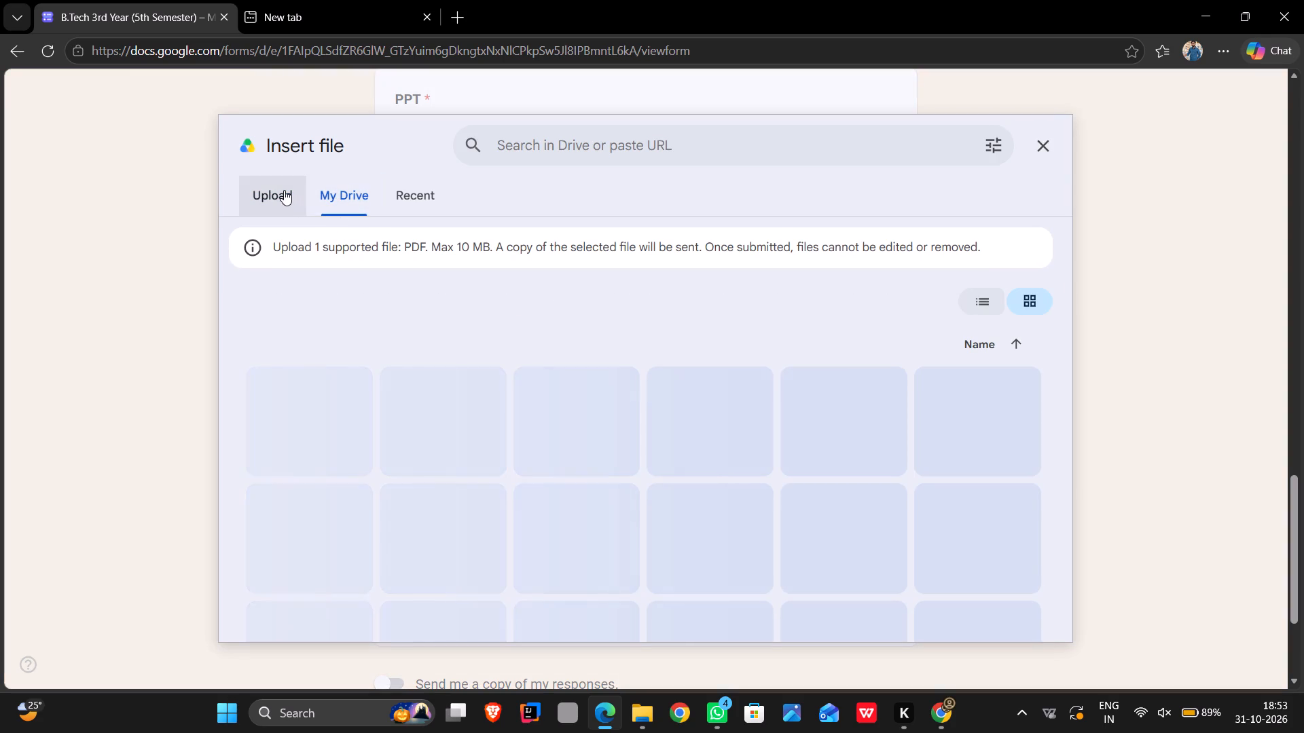
pyautogui.click(284, 190)
pyautogui.click(634, 511)
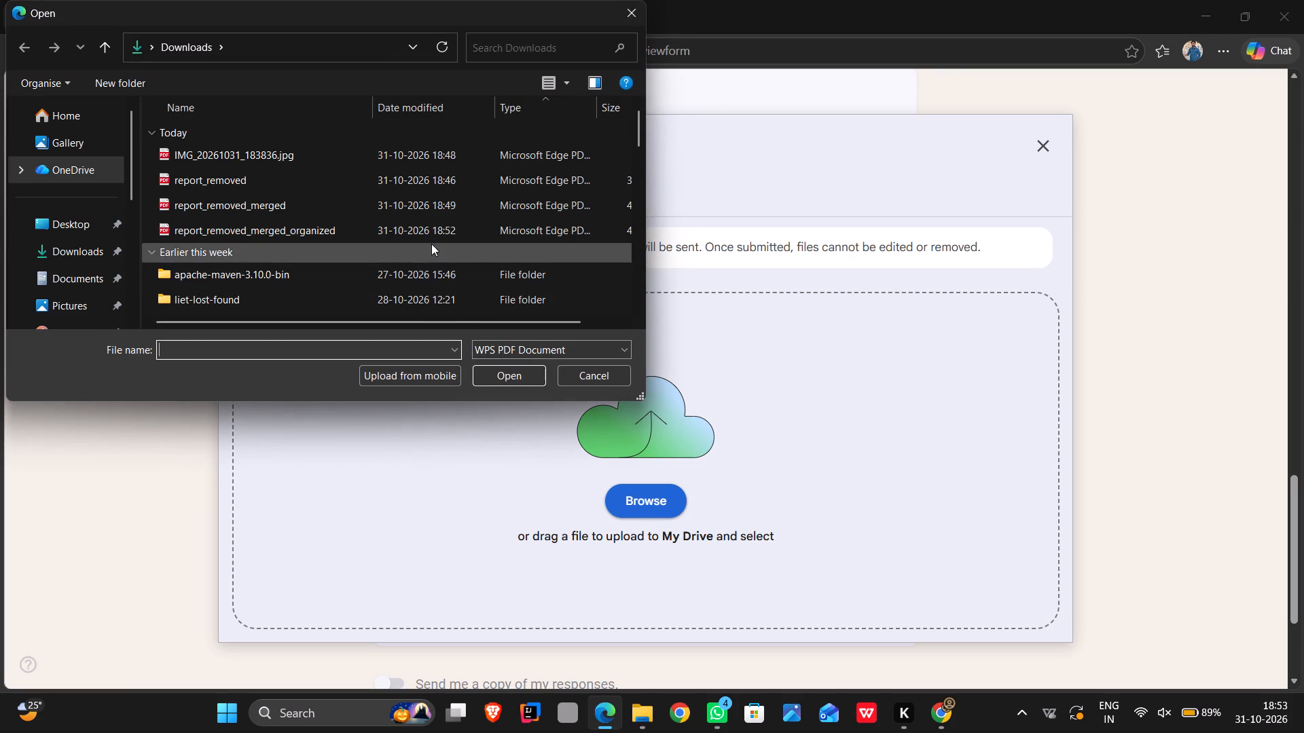
pyautogui.doubleClick(441, 237)
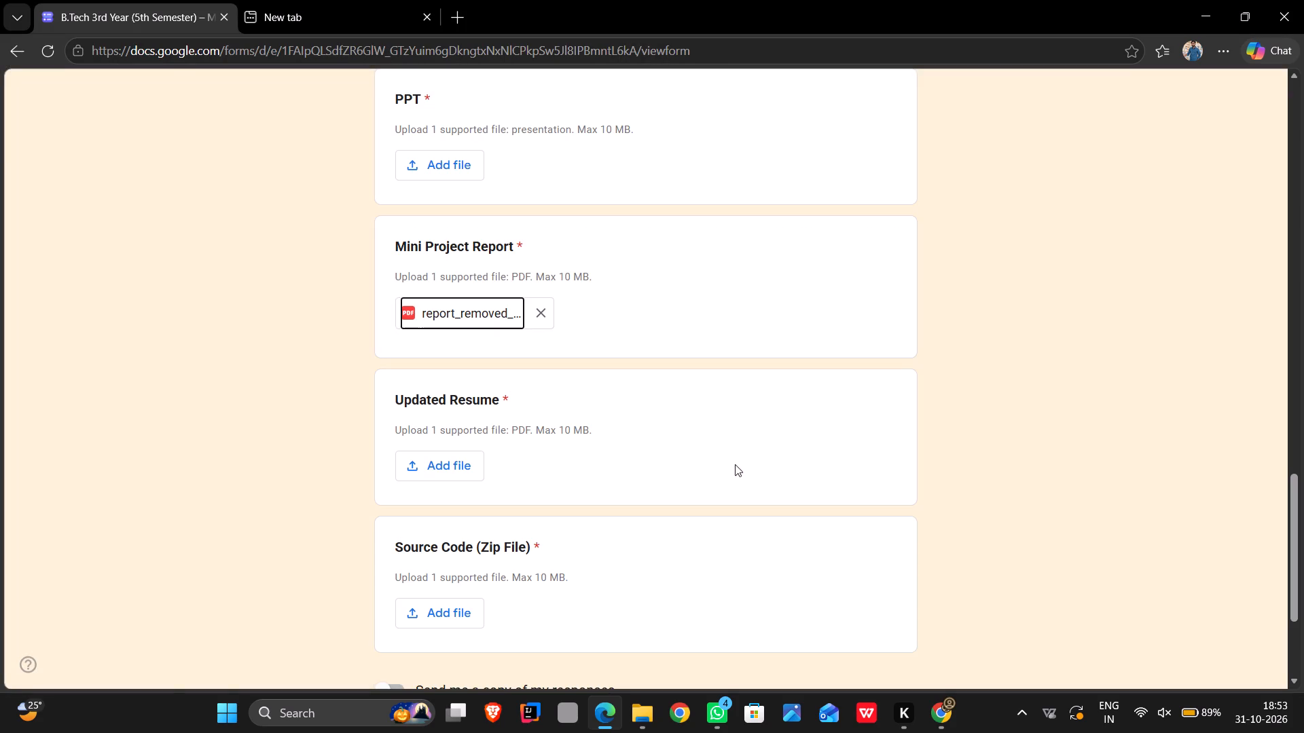
# Open the uploaded report from the form, check its opening pages including the certificate on page 2, and return to the form.
pyautogui.click(493, 319)
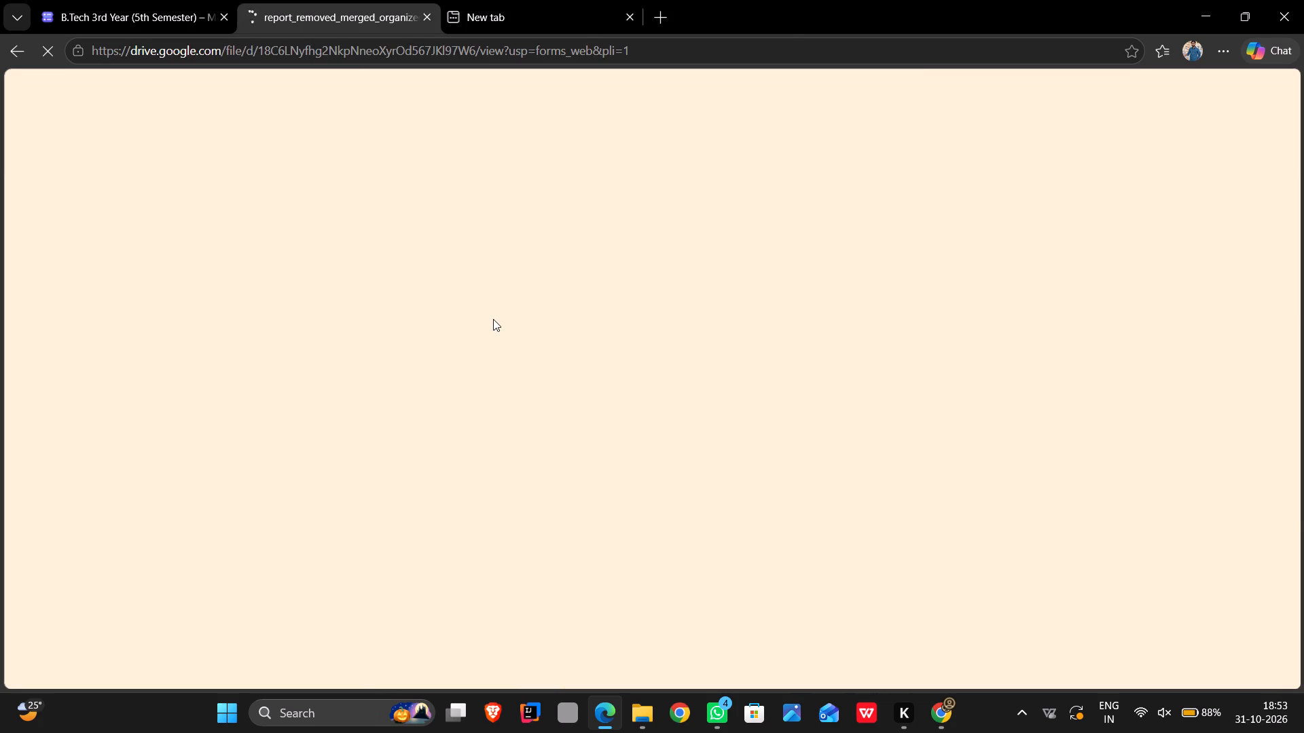
pyautogui.scroll(-2, 546, 398)
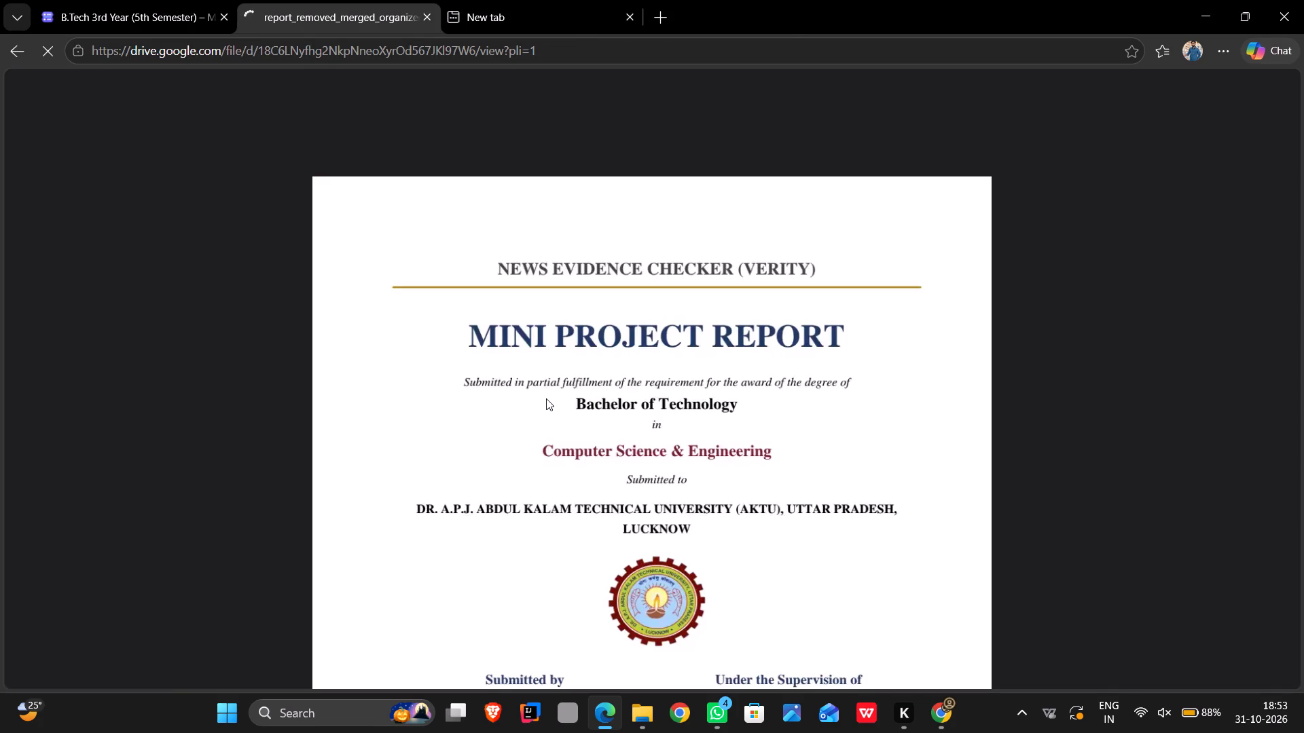
pyautogui.scroll(-2, 546, 398)
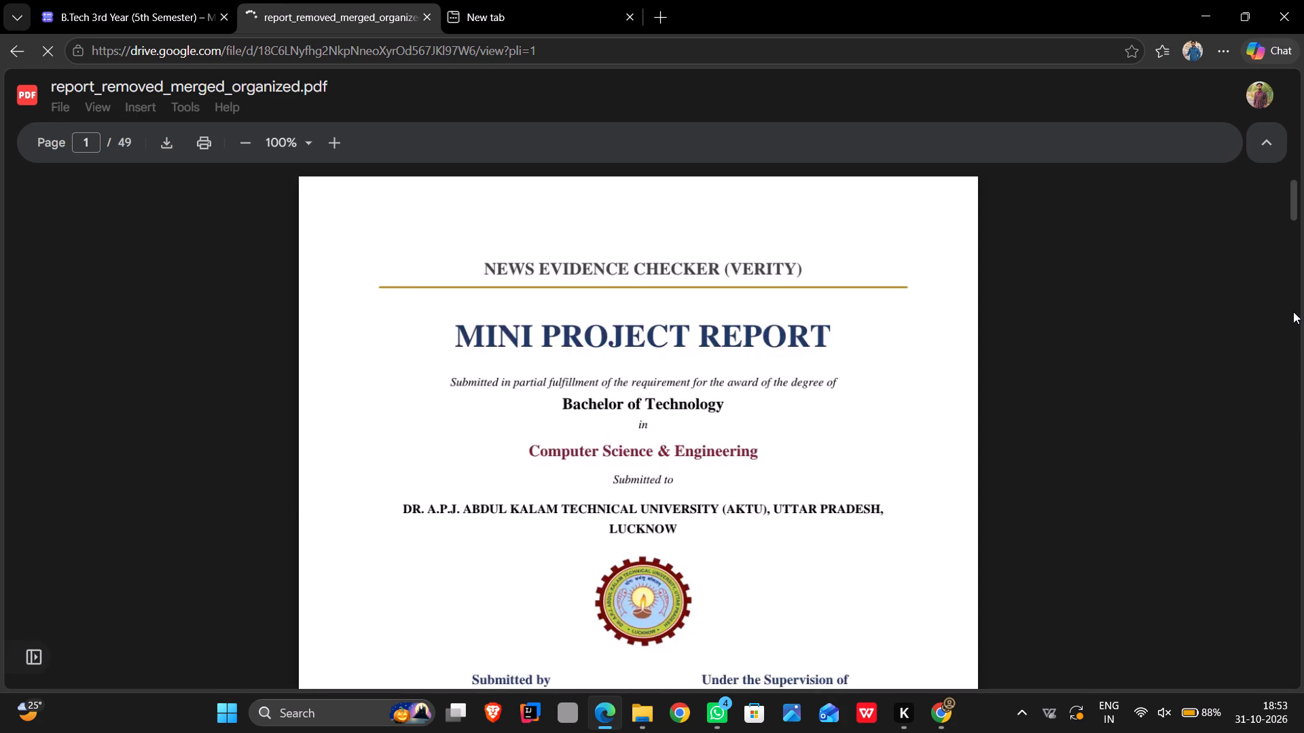
pyautogui.moveTo(1290, 202); pyautogui.dragTo(1291, 255)
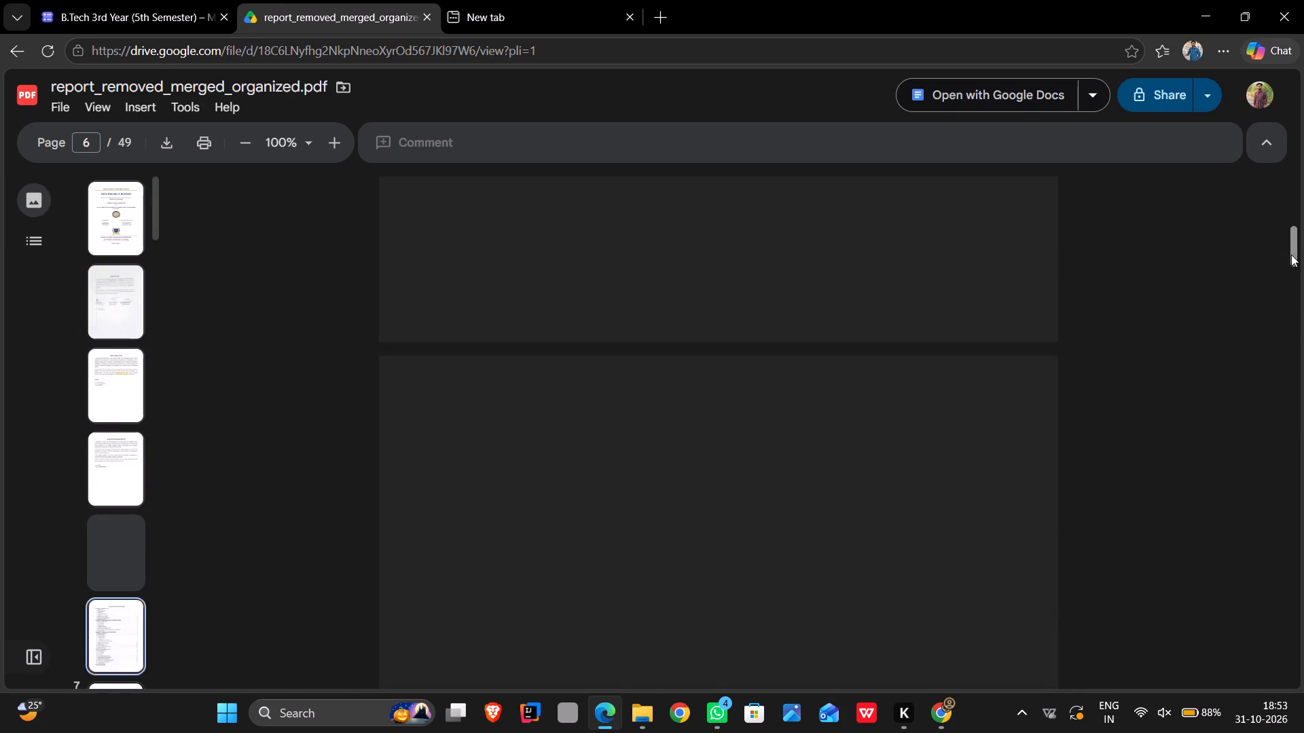
pyautogui.moveTo(1291, 255); pyautogui.dragTo(1276, 168)
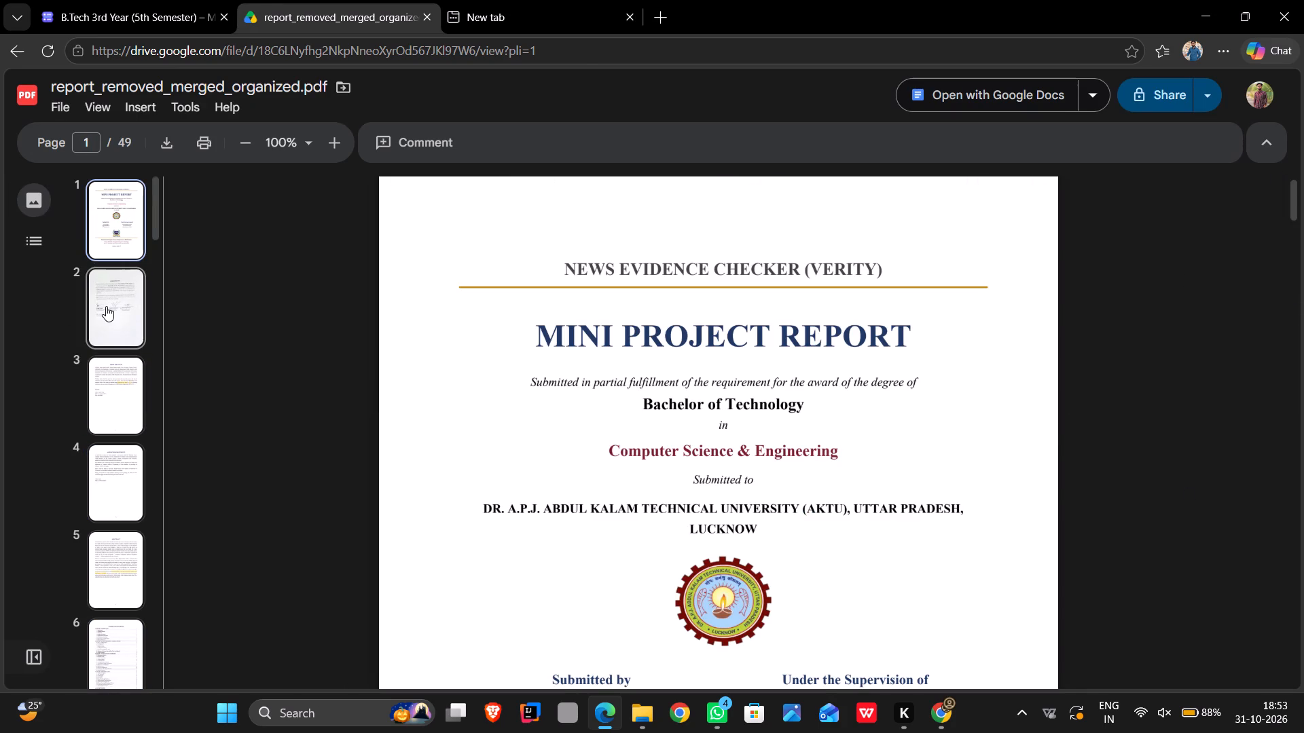
pyautogui.click(108, 305)
pyautogui.click(87, 389)
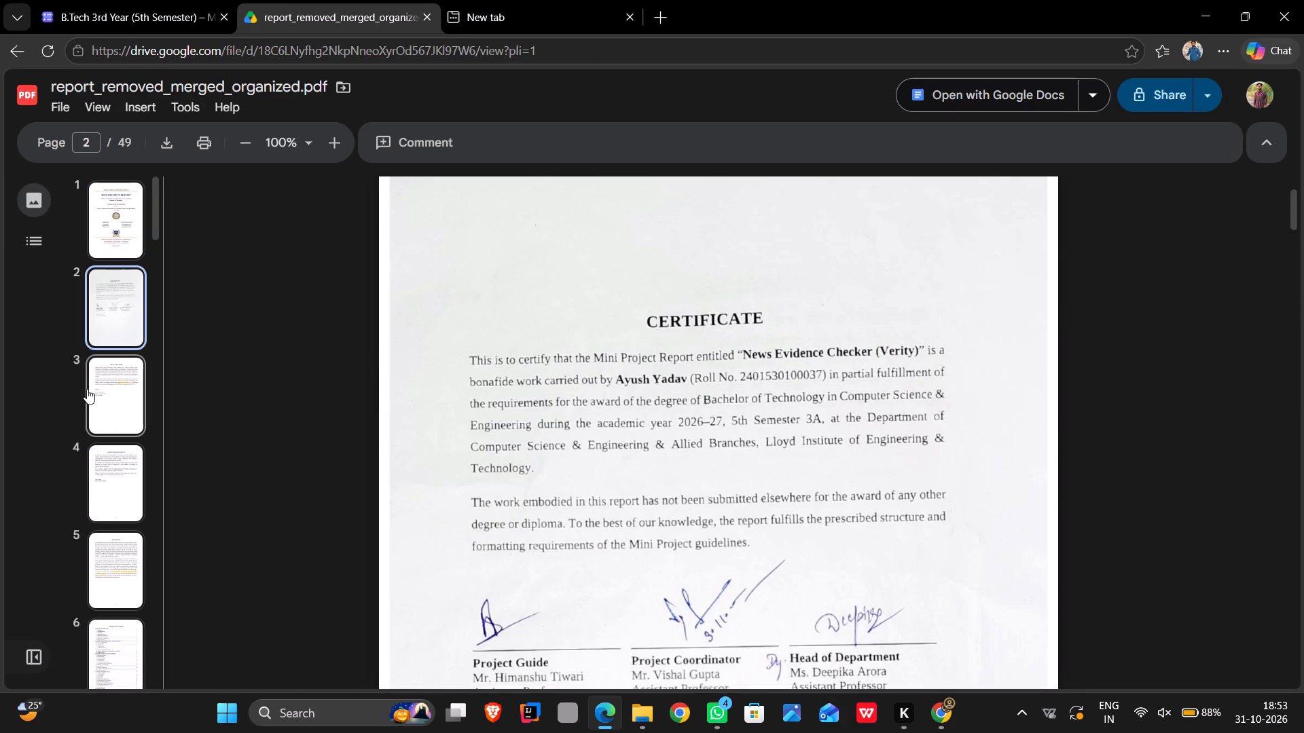
pyautogui.click(105, 392)
pyautogui.click(111, 515)
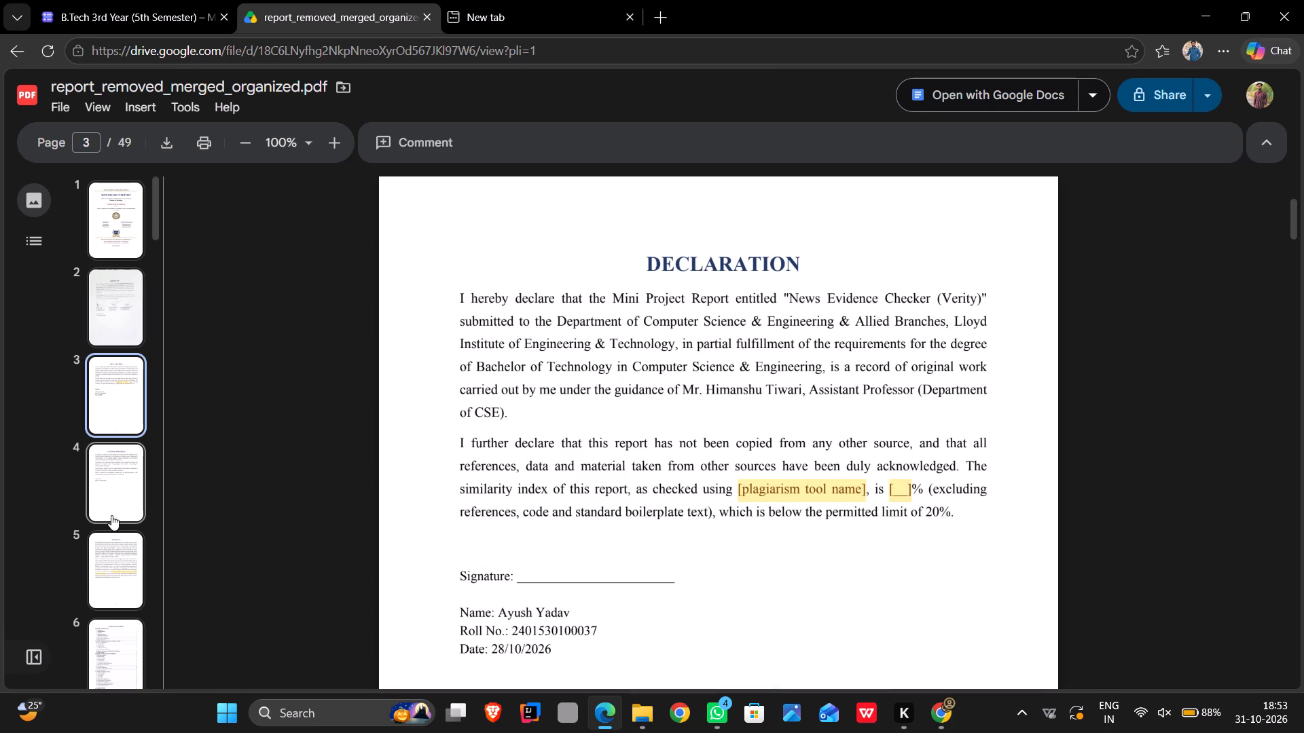
pyautogui.click(112, 576)
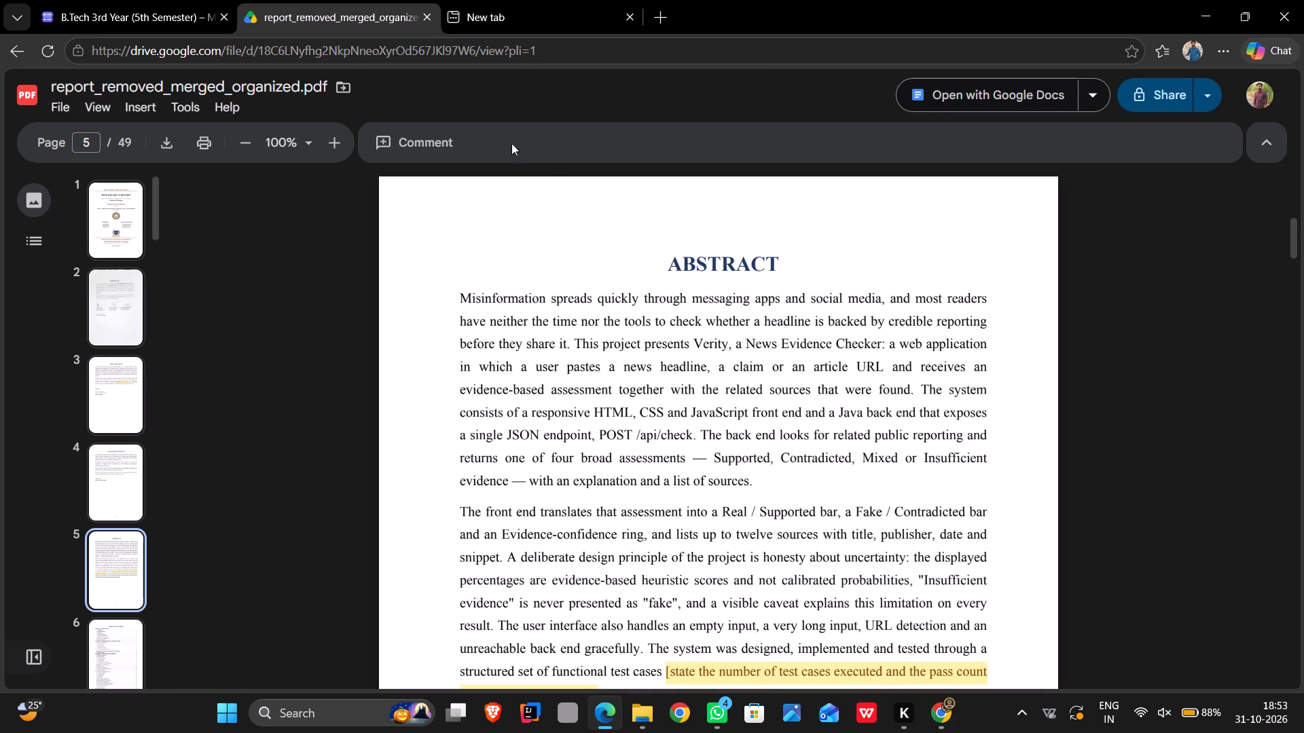
pyautogui.click(420, 16)
pyautogui.click(139, 0)
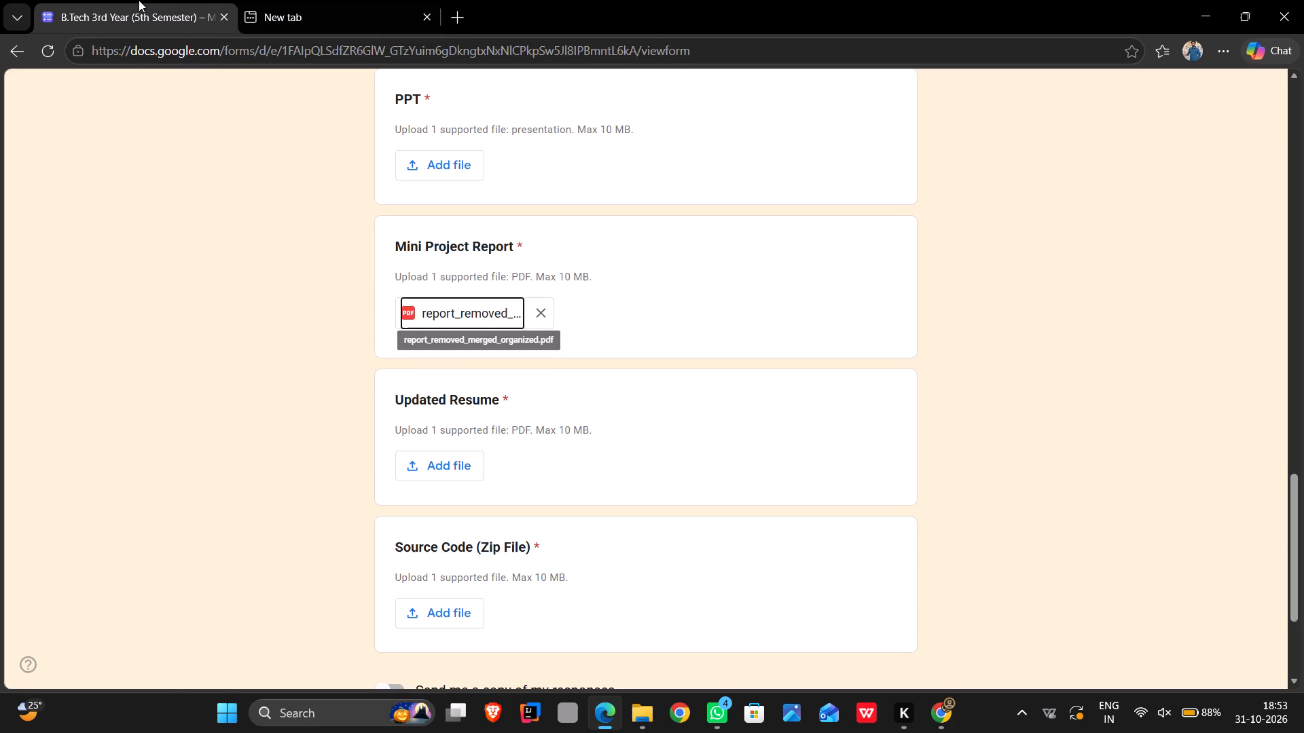
# Upload the resume PDF from Downloads under Updated Resume, open the uploaded file in a separate tab and return to the form.
pyautogui.click(433, 469)
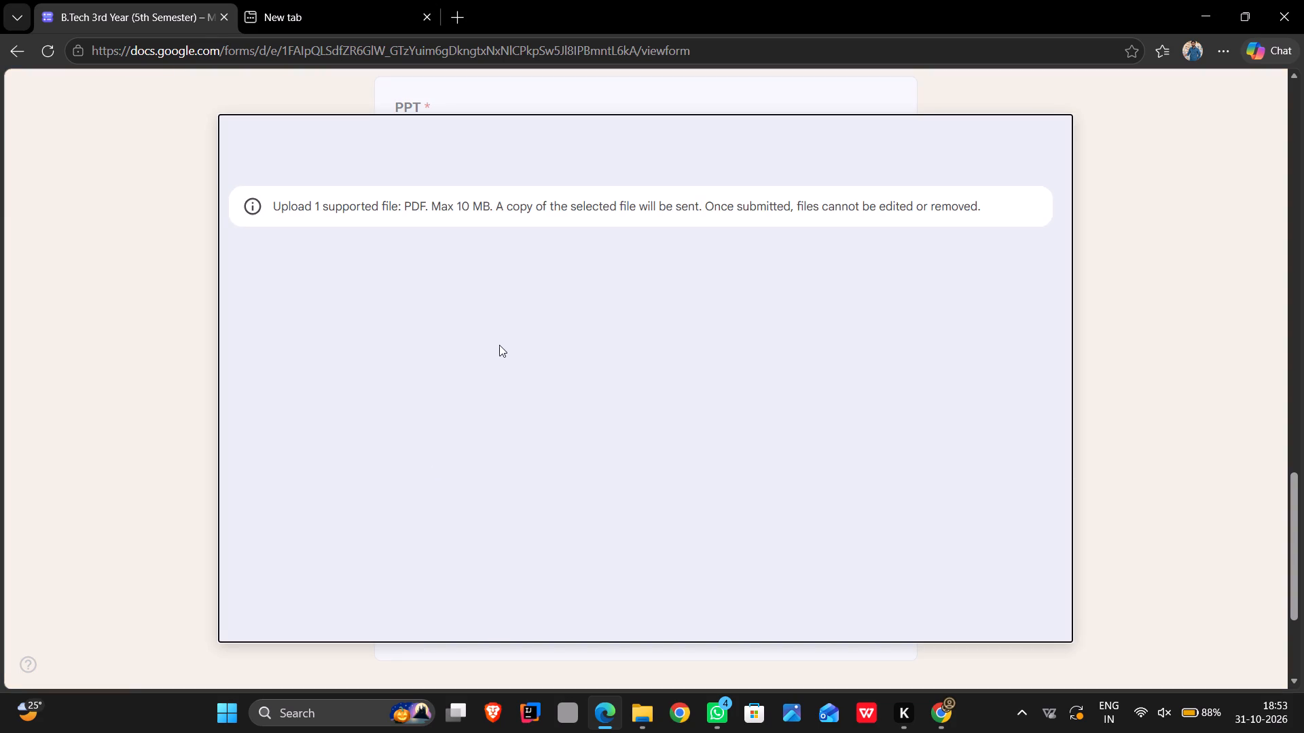
pyautogui.click(662, 506)
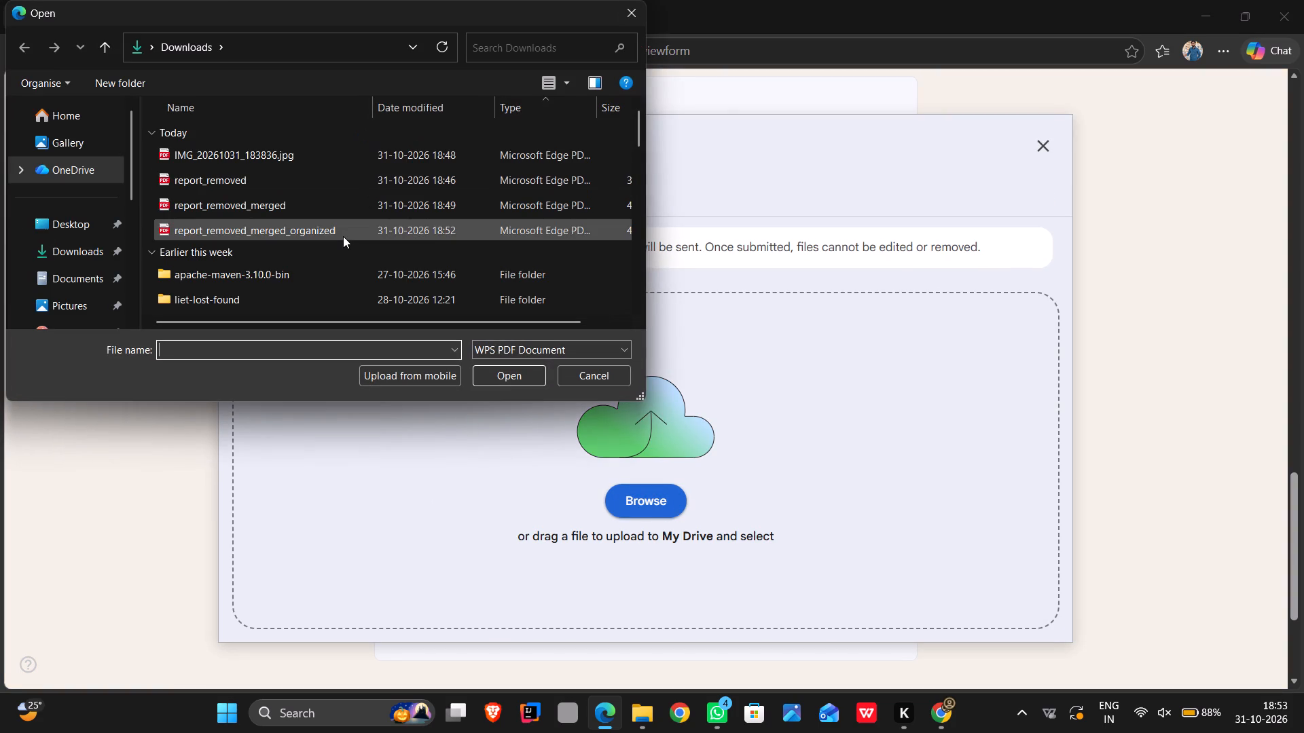
pyautogui.scroll(-1, 287, 232)
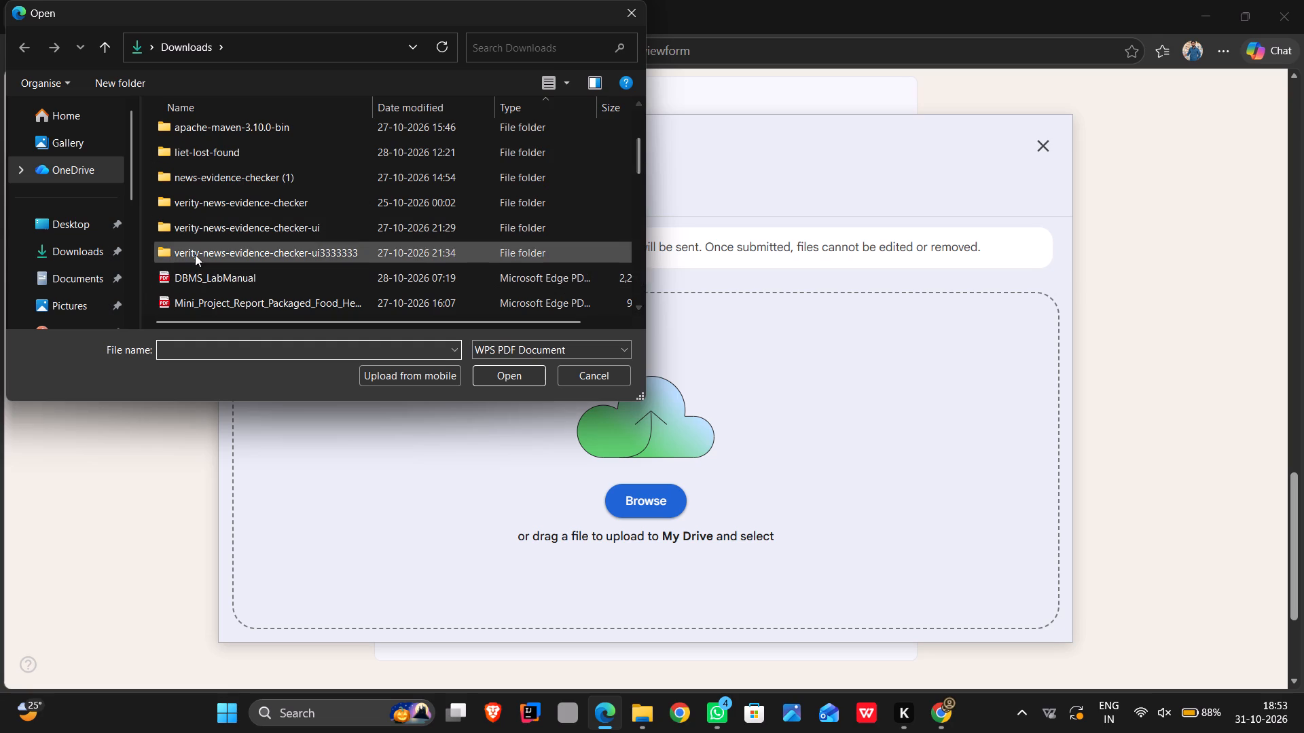
pyautogui.click(80, 248)
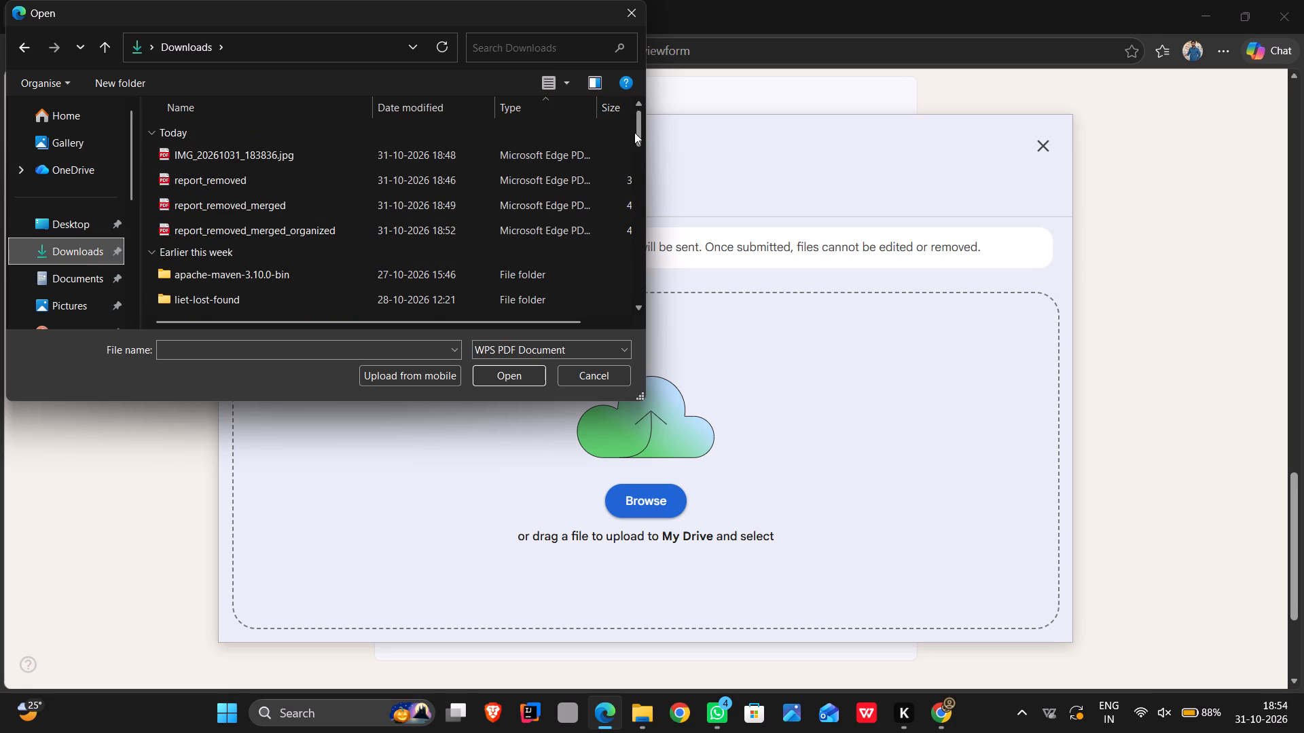
pyautogui.moveTo(634, 132); pyautogui.dragTo(639, 178)
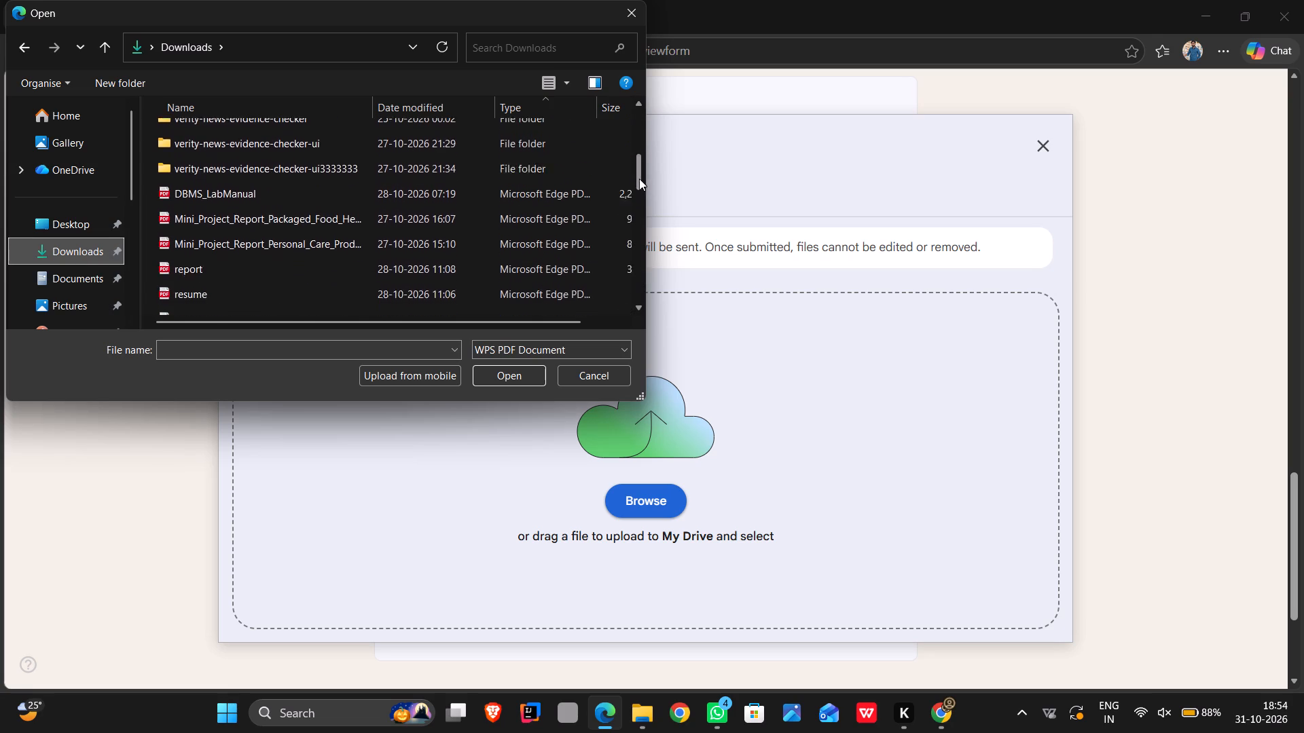
pyautogui.moveTo(639, 178); pyautogui.dragTo(640, 191)
pyautogui.click(350, 195)
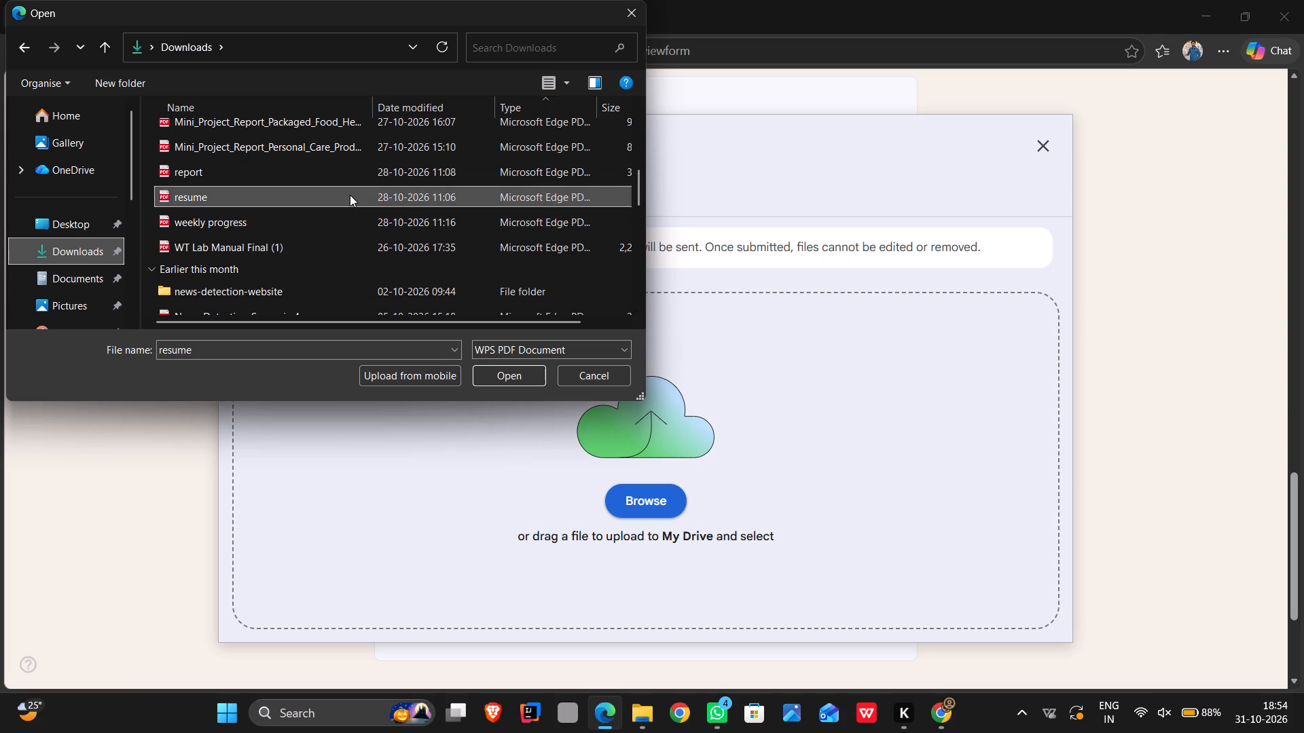
pyautogui.doubleClick(350, 195)
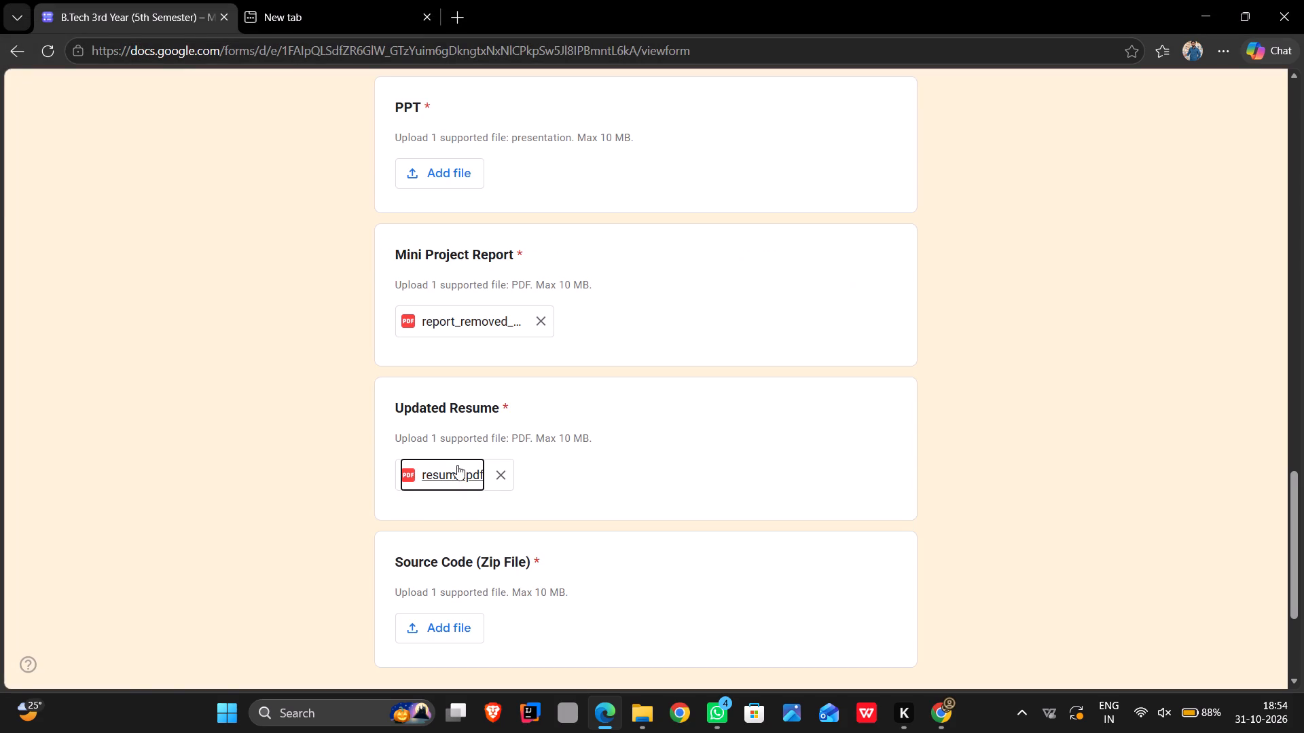
pyautogui.click(456, 466)
pyautogui.click(166, 0)
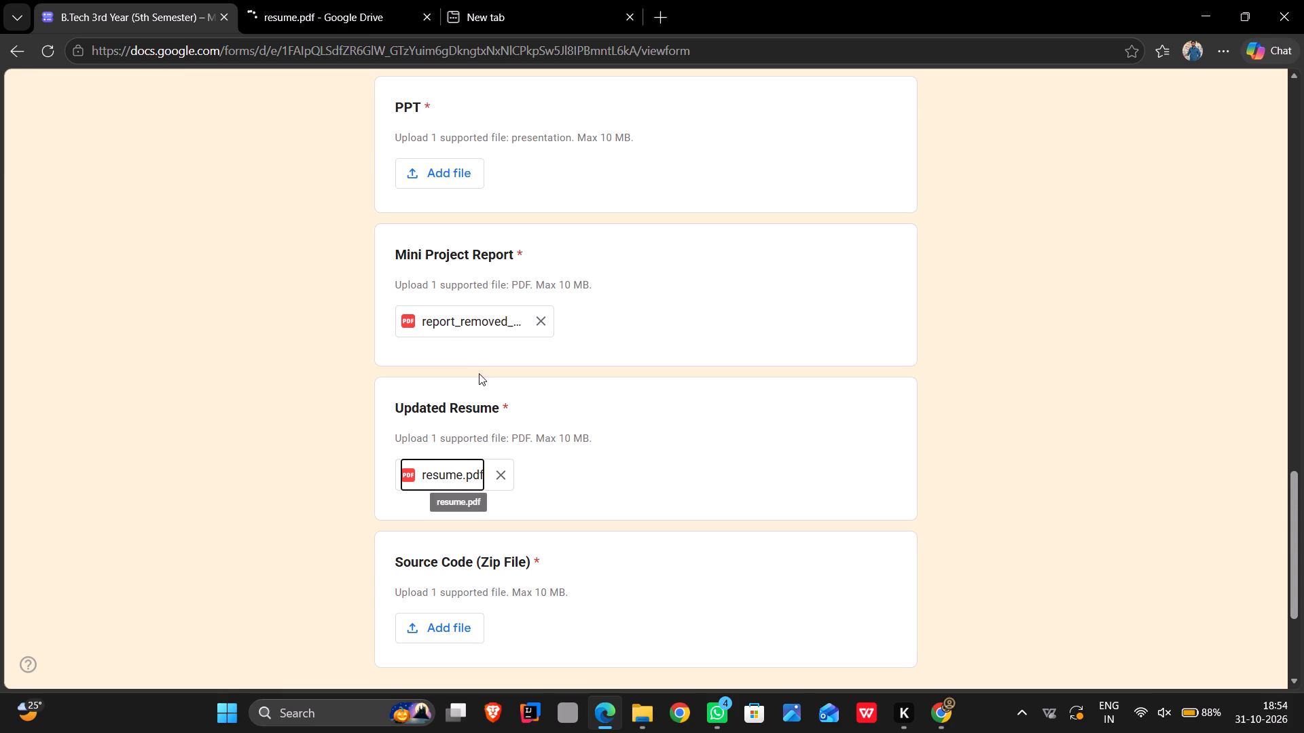
# Start a file insertion for the PPT question and browse the computer for the file.
pyautogui.scroll(3, 479, 373)
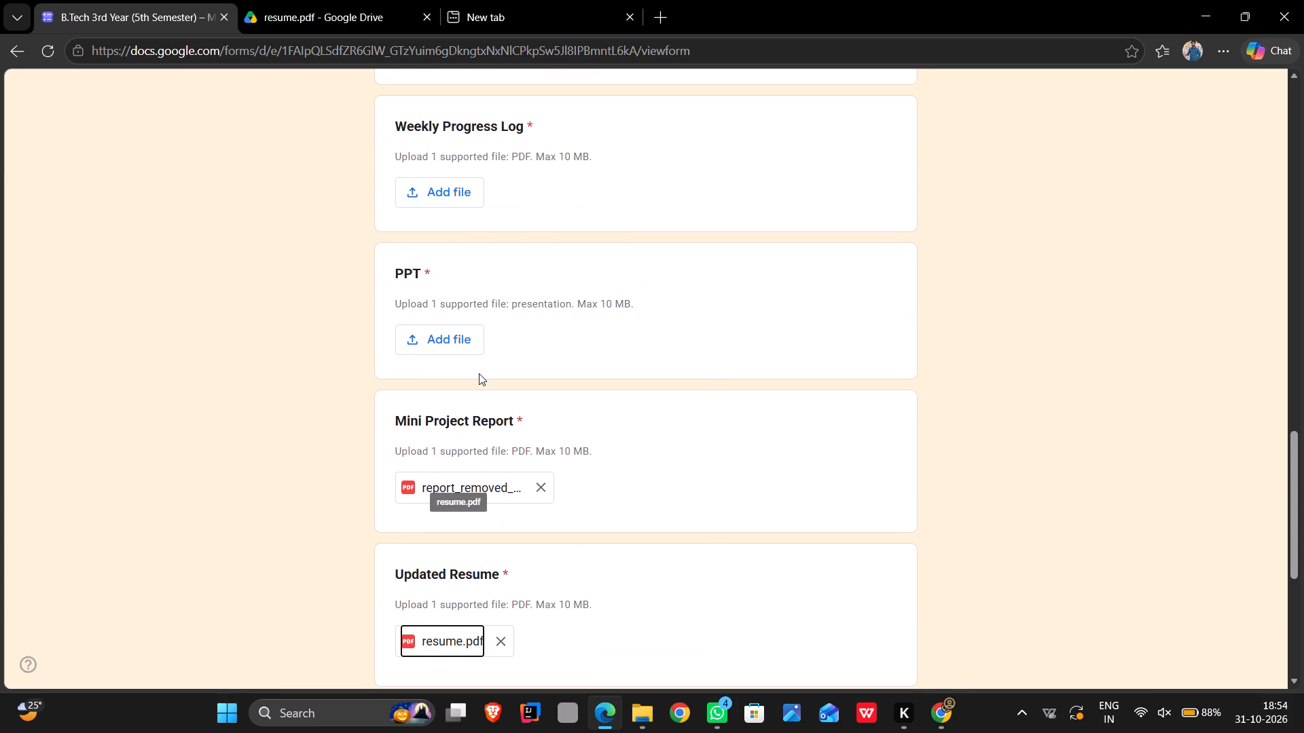
pyautogui.click(449, 340)
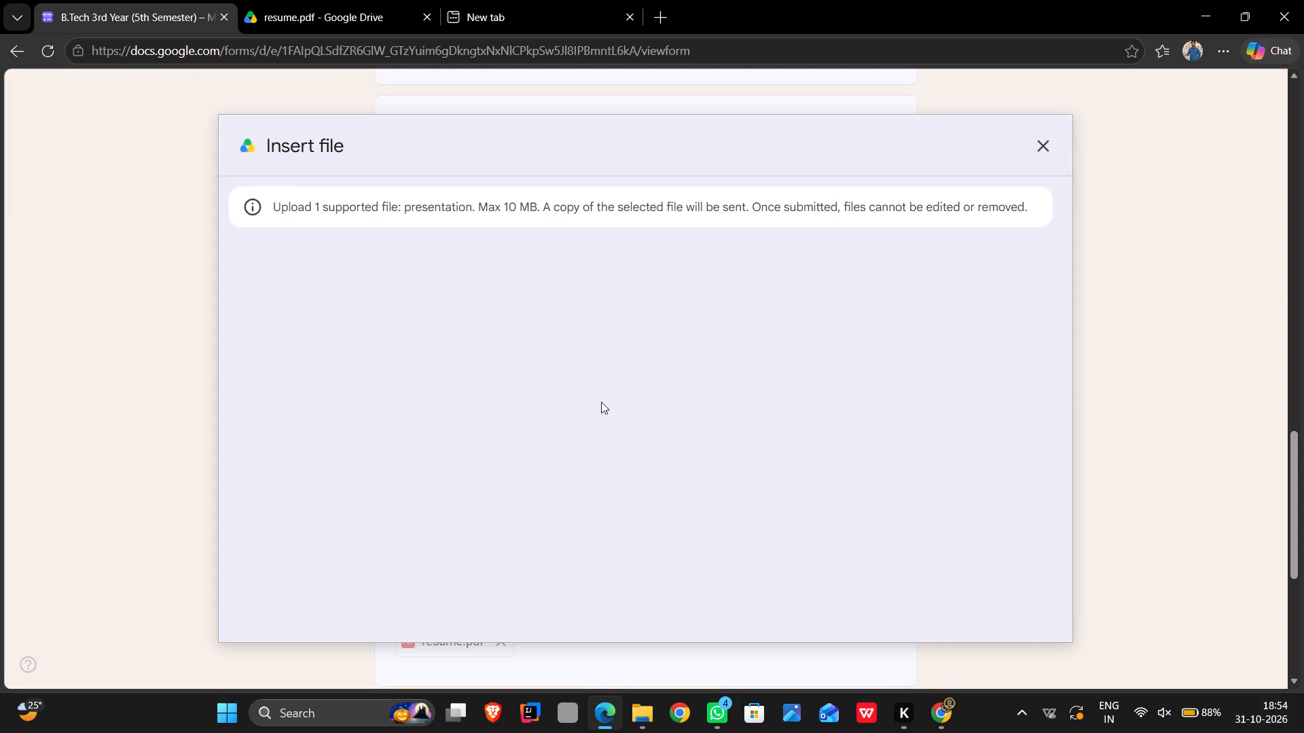
pyautogui.click(636, 500)
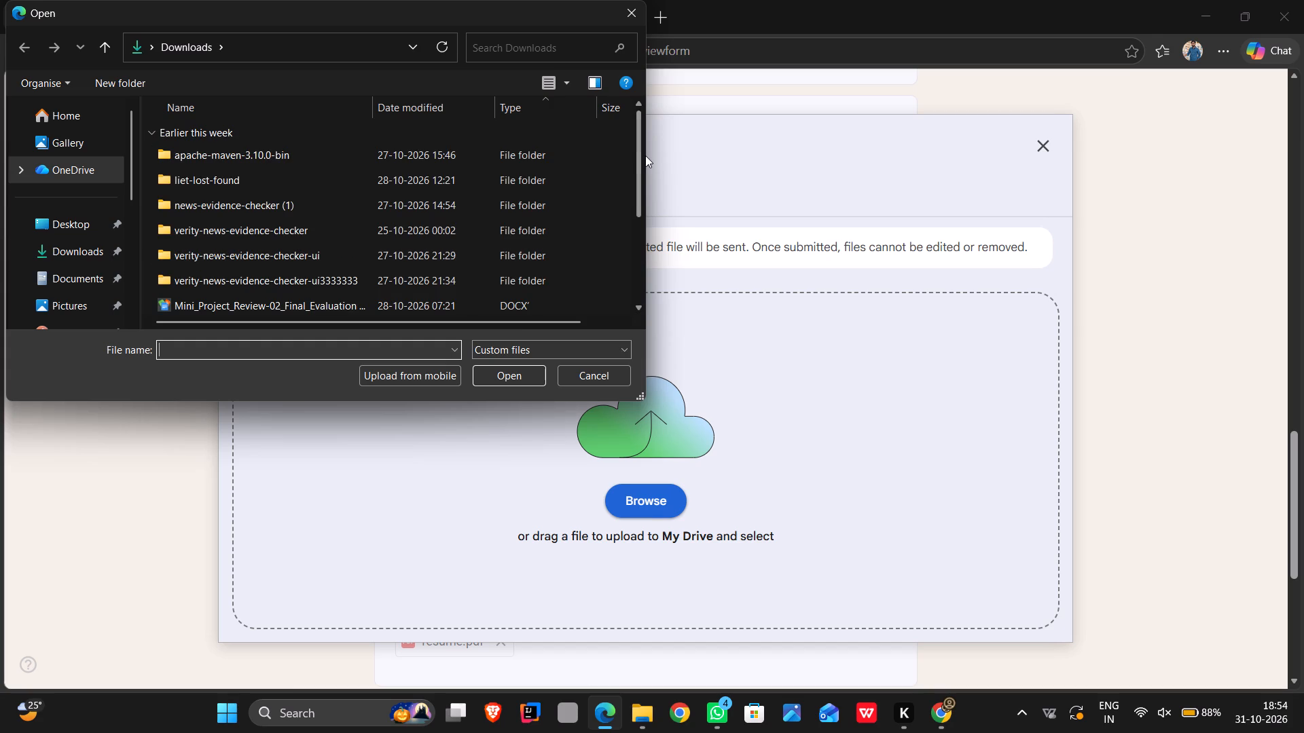
# Look through the Downloads, Desktop, Home and Documents folders for the presentation file to upload.
pyautogui.moveTo(636, 162); pyautogui.dragTo(649, 225)
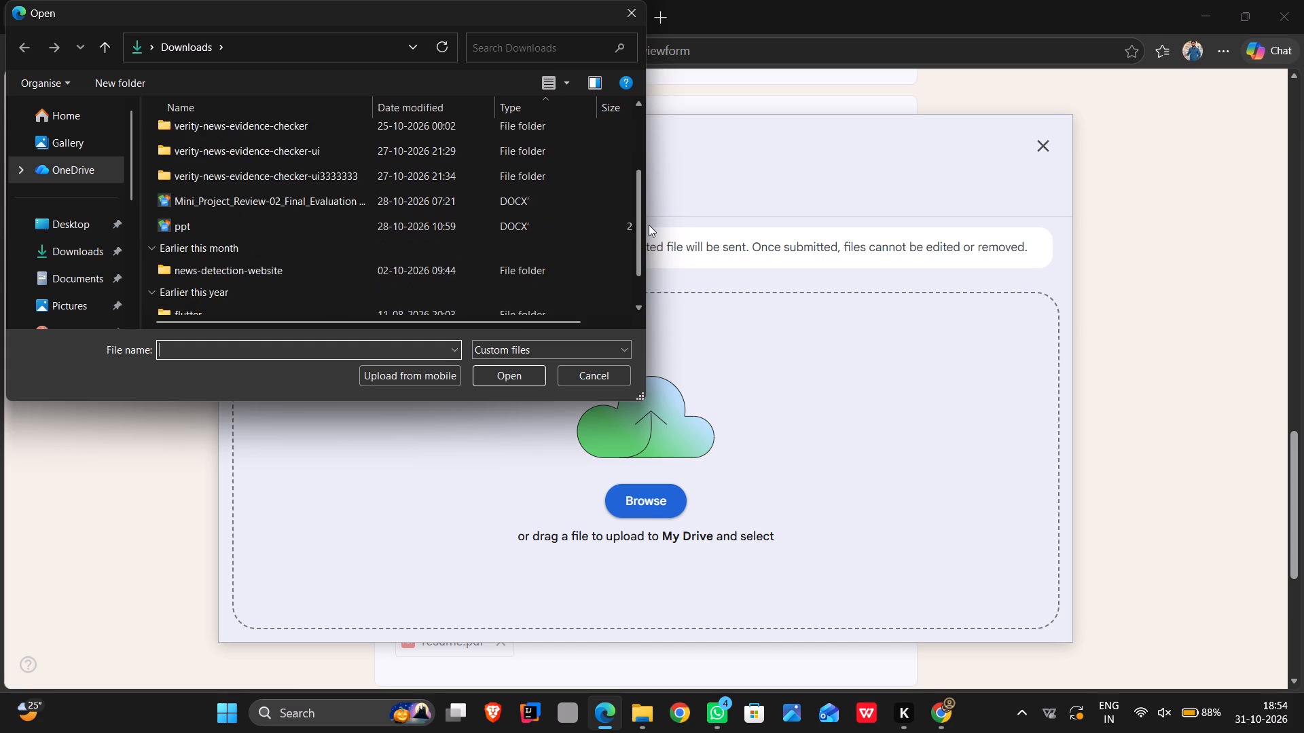
pyautogui.moveTo(649, 225); pyautogui.dragTo(625, 71)
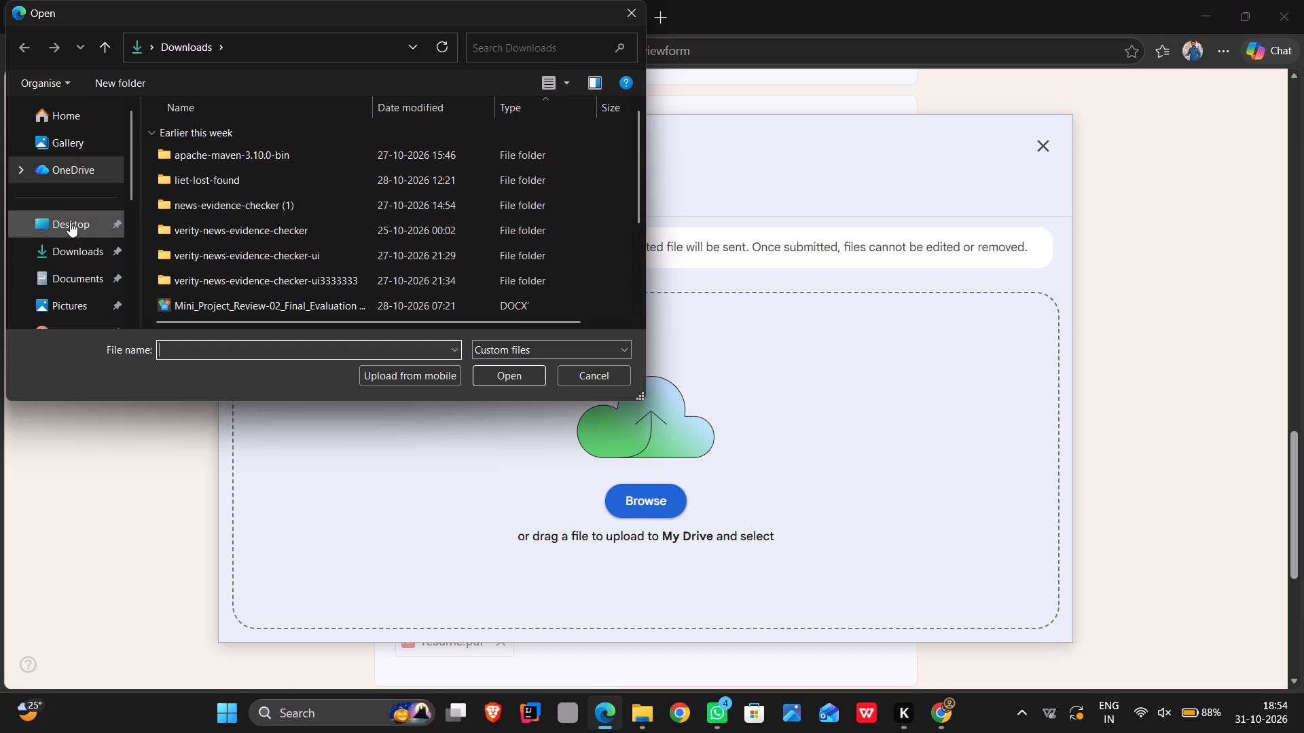
pyautogui.click(79, 242)
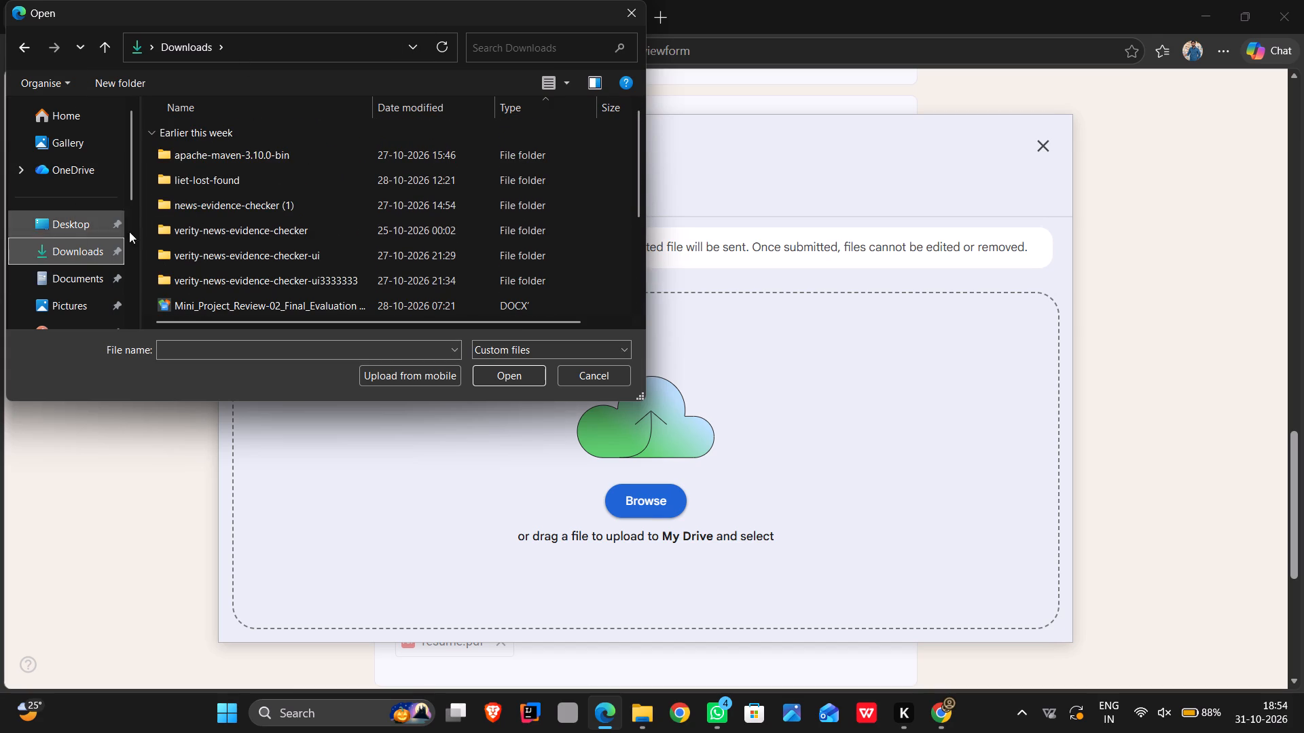
pyautogui.click(646, 178)
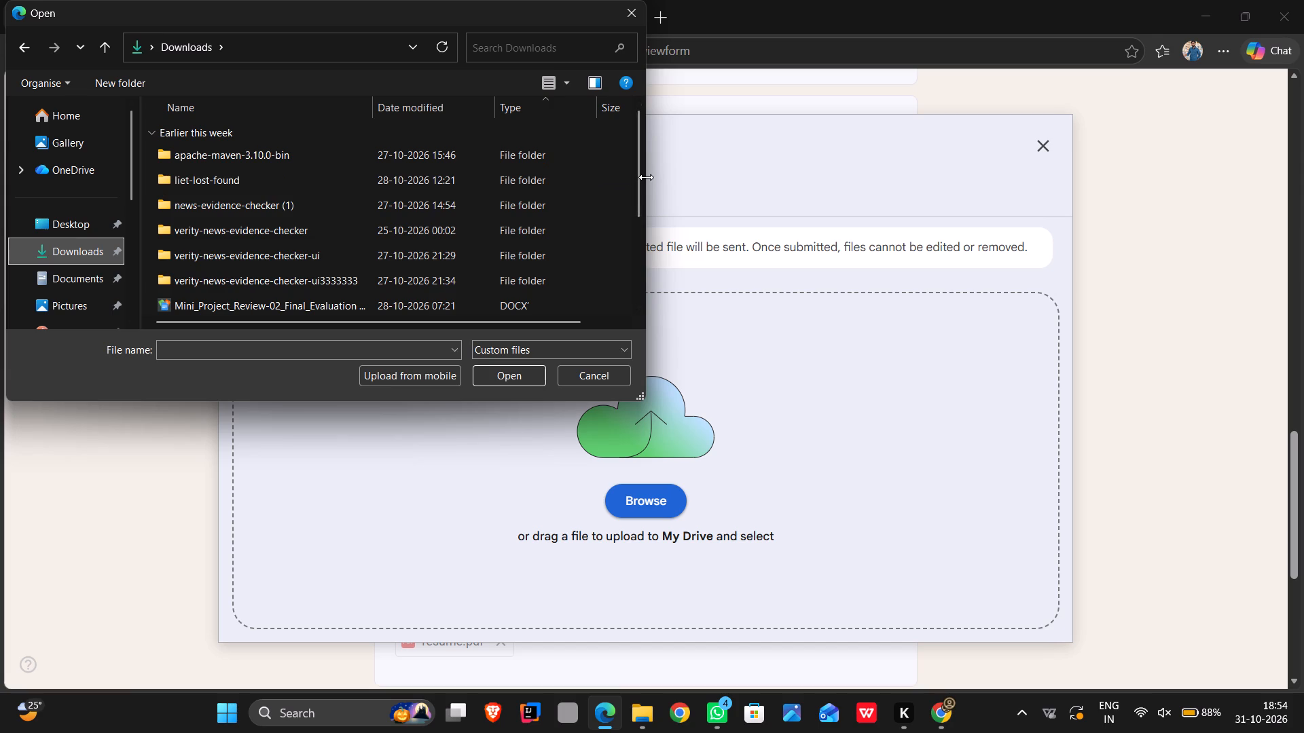
pyautogui.moveTo(639, 174); pyautogui.dragTo(649, 267)
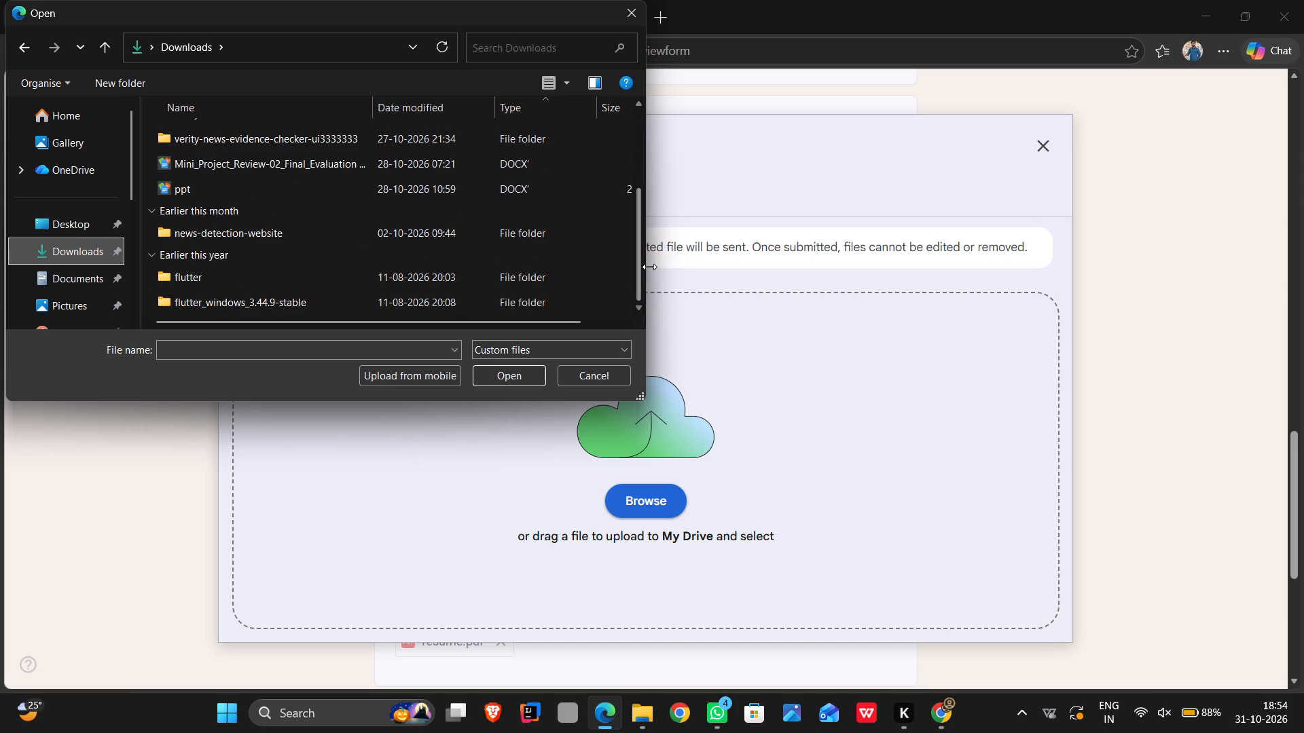
pyautogui.doubleClick(85, 244)
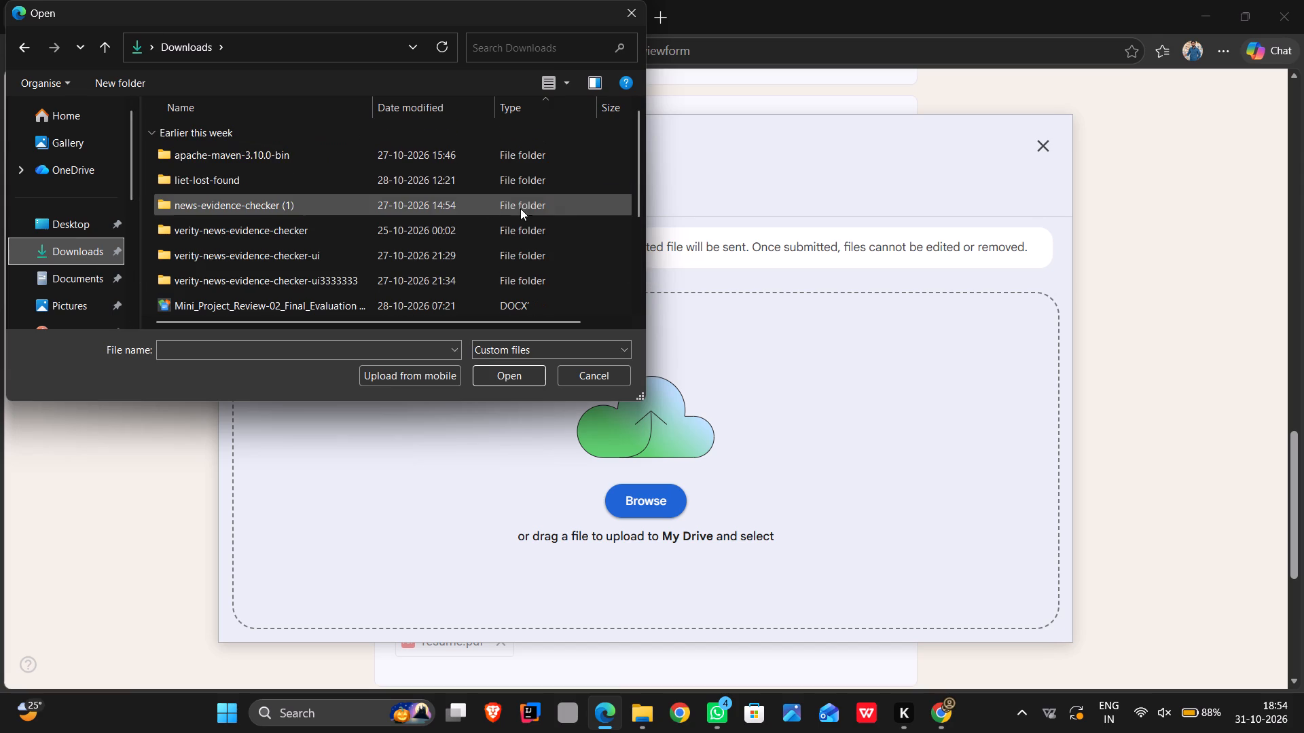
pyautogui.moveTo(640, 170); pyautogui.dragTo(651, 263)
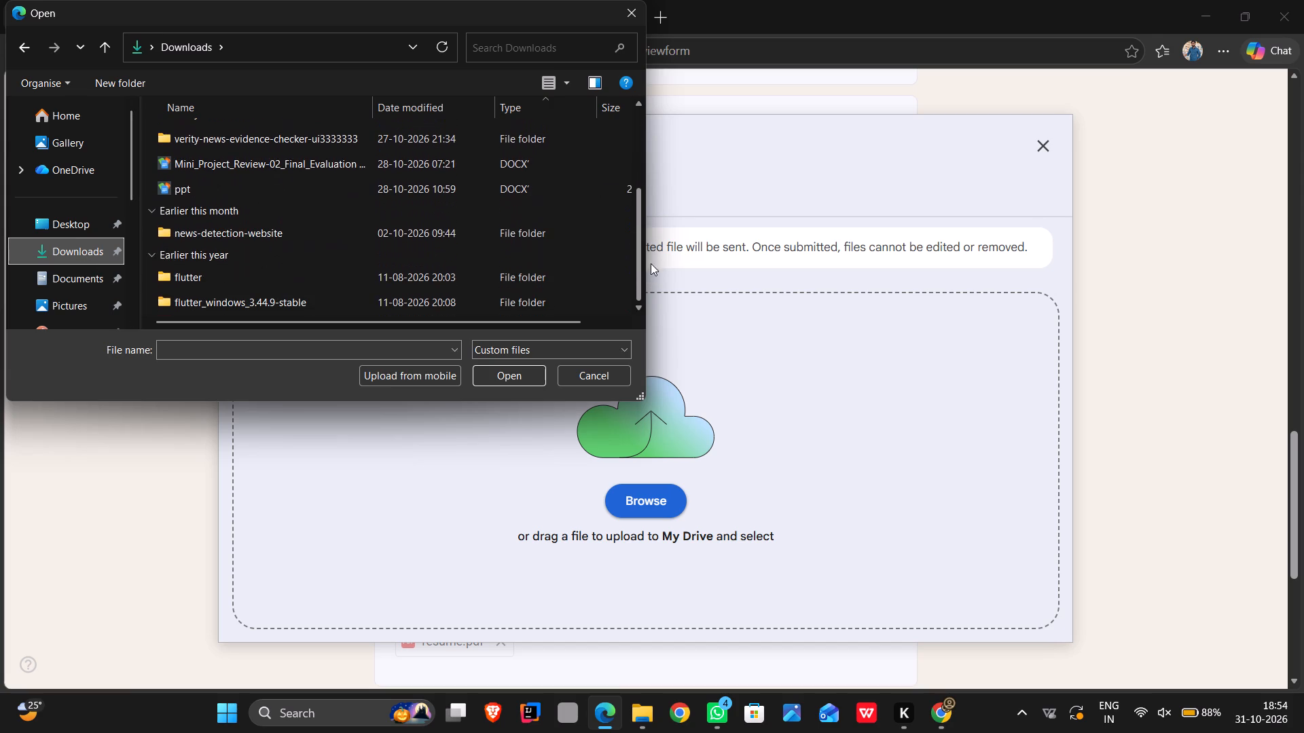
pyautogui.moveTo(651, 263); pyautogui.dragTo(653, 294)
pyautogui.click(67, 280)
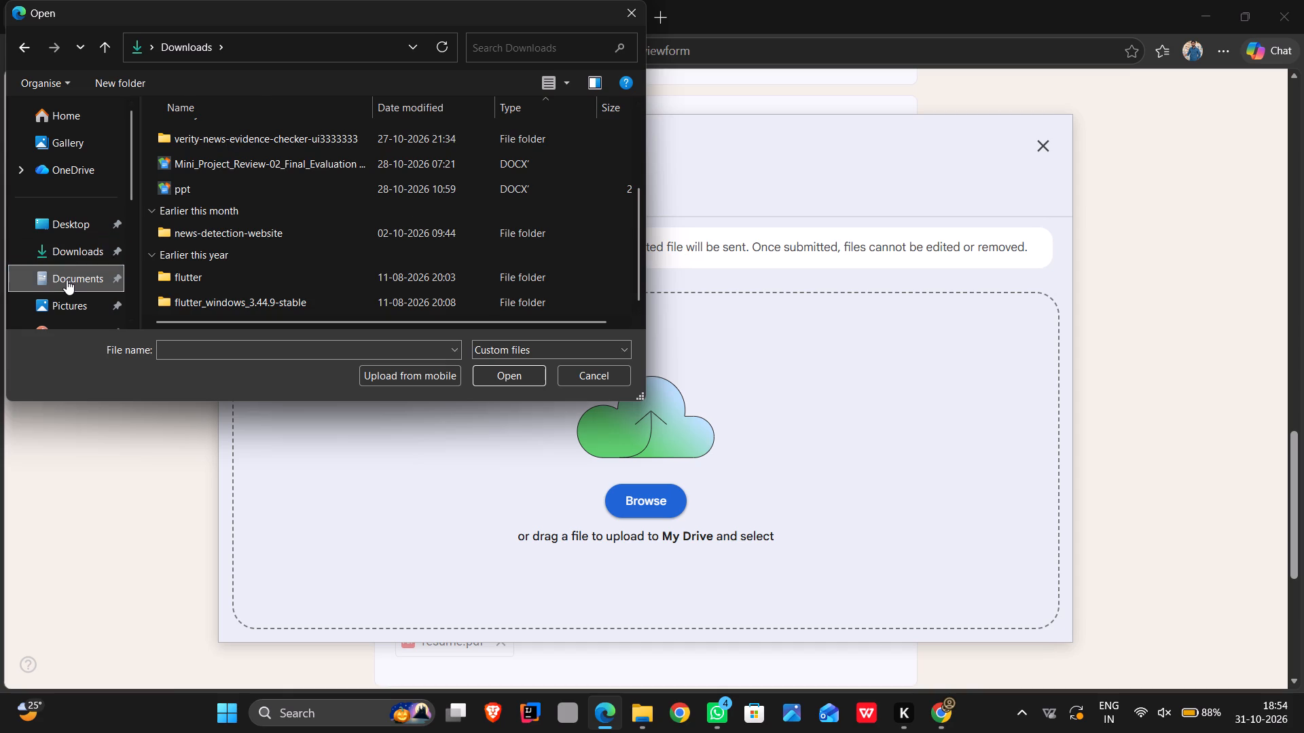
pyautogui.click(68, 255)
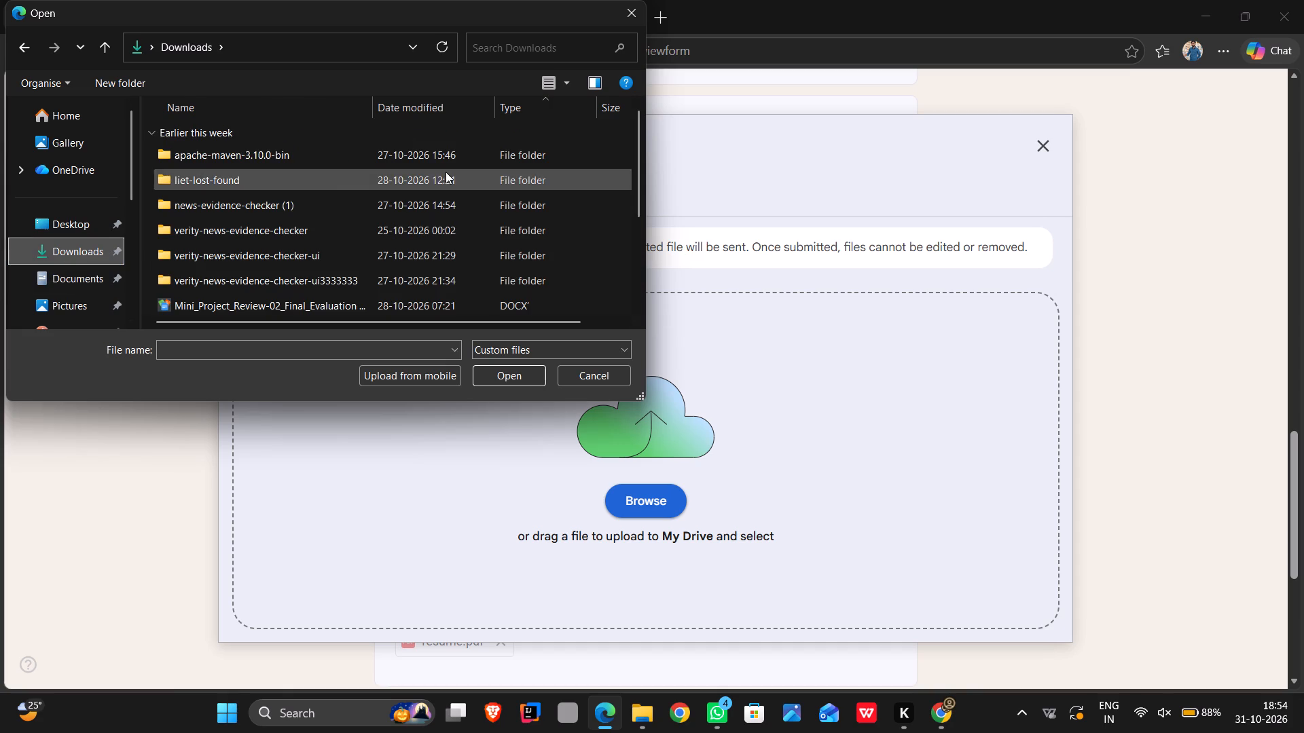
pyautogui.moveTo(640, 131); pyautogui.dragTo(655, 251)
pyautogui.click(67, 217)
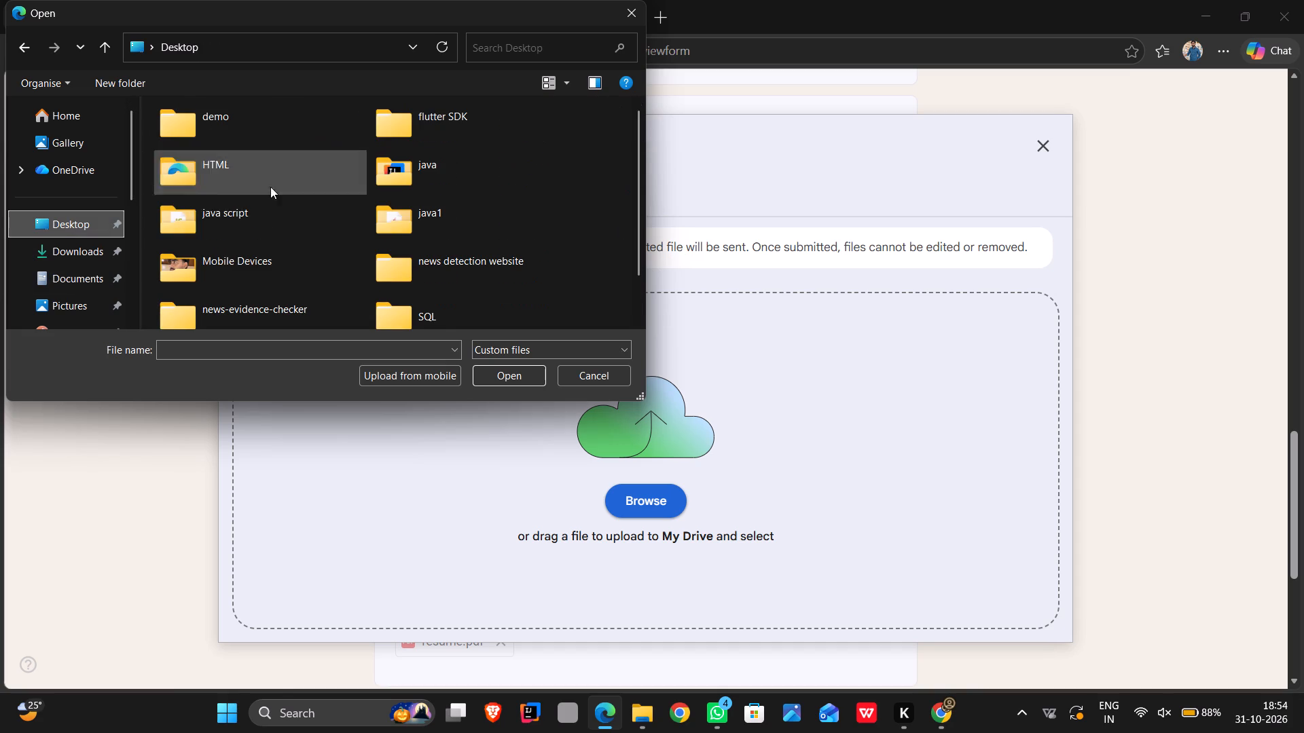
pyautogui.click(67, 124)
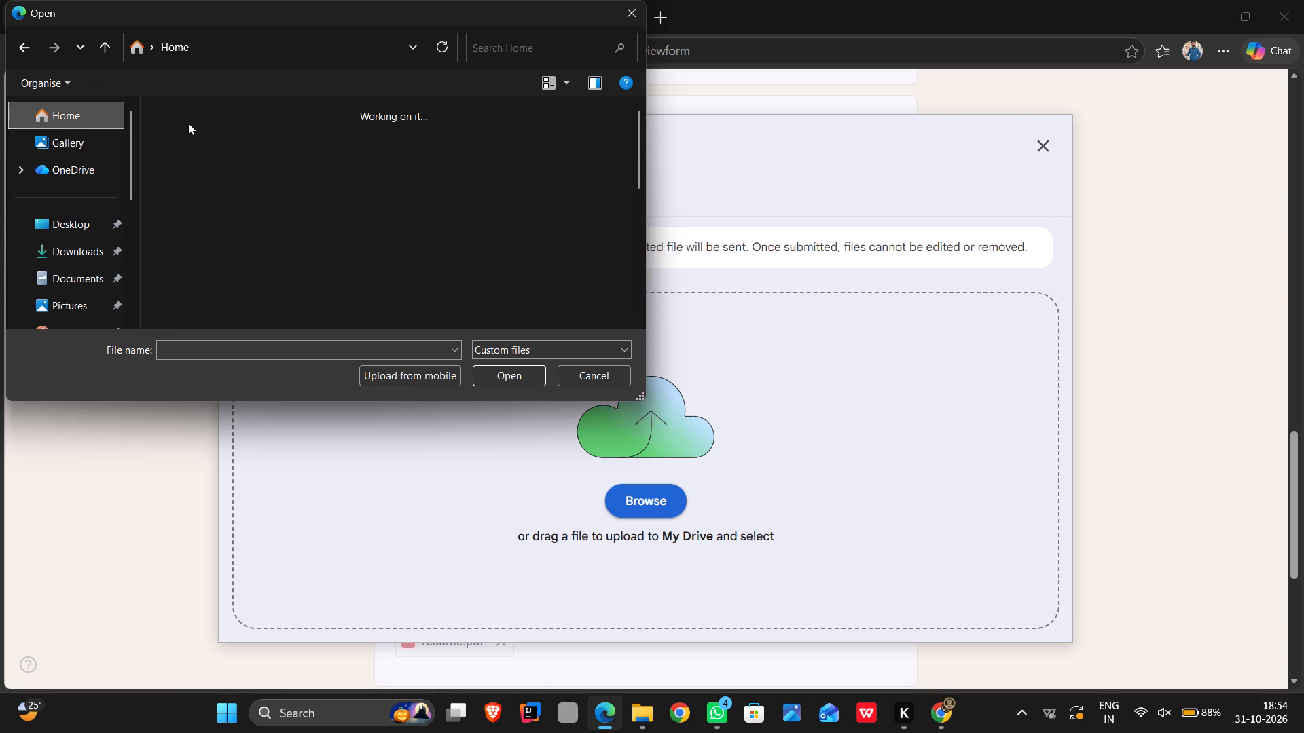
pyautogui.moveTo(636, 152); pyautogui.dragTo(632, 236)
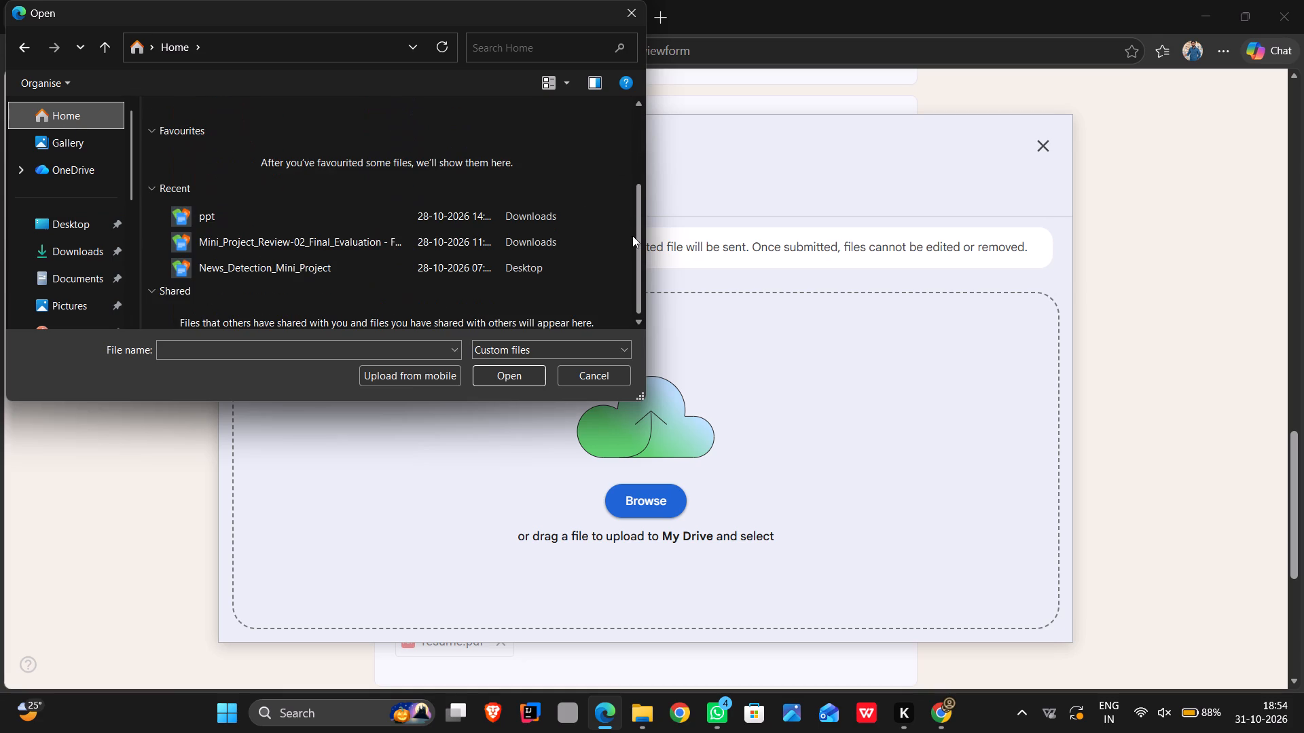
pyautogui.moveTo(632, 236); pyautogui.dragTo(637, 211)
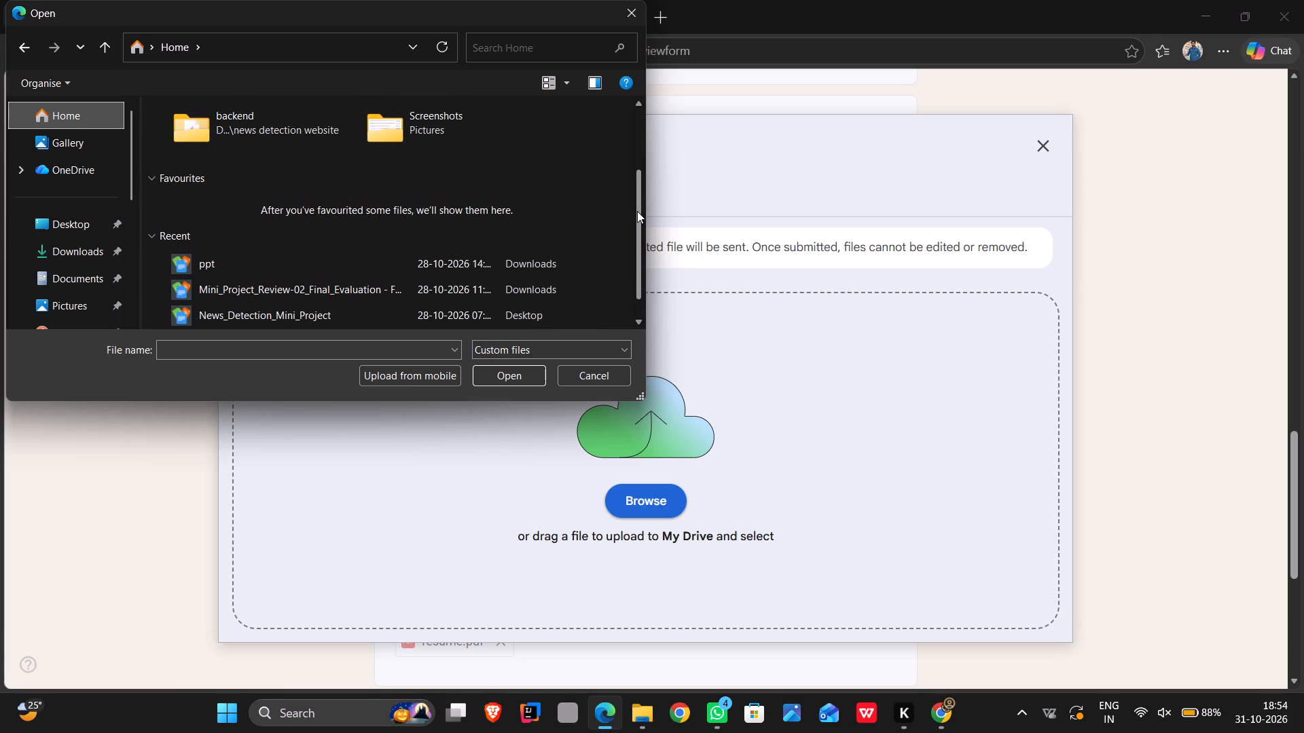
pyautogui.moveTo(637, 211); pyautogui.dragTo(637, 219)
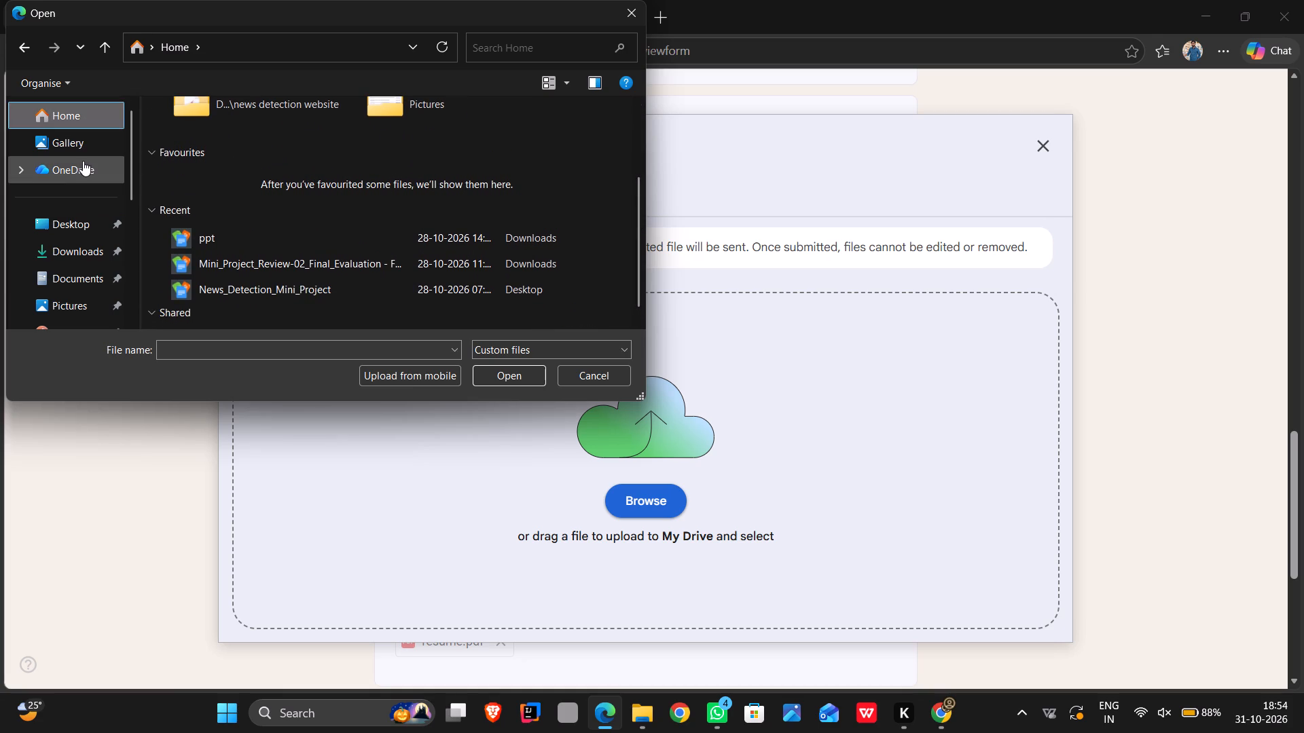
pyautogui.click(83, 161)
pyautogui.click(74, 231)
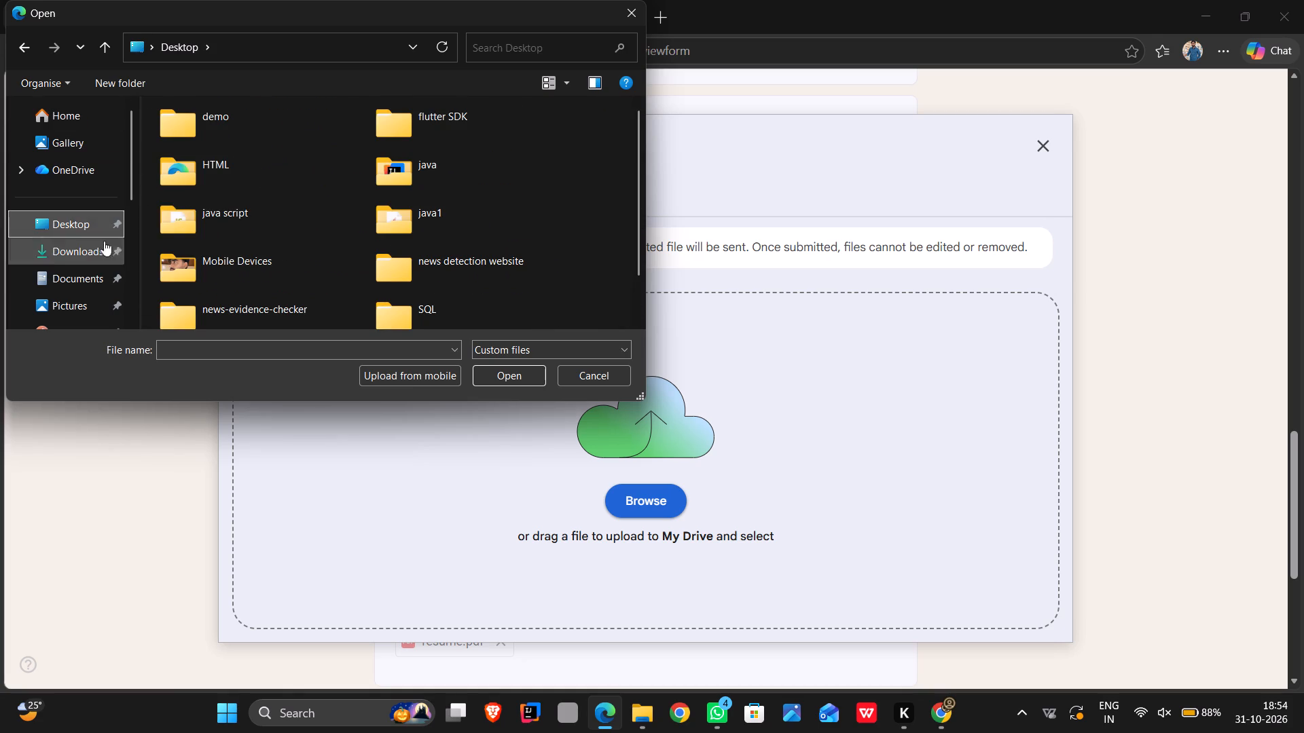
pyautogui.scroll(-1, 264, 236)
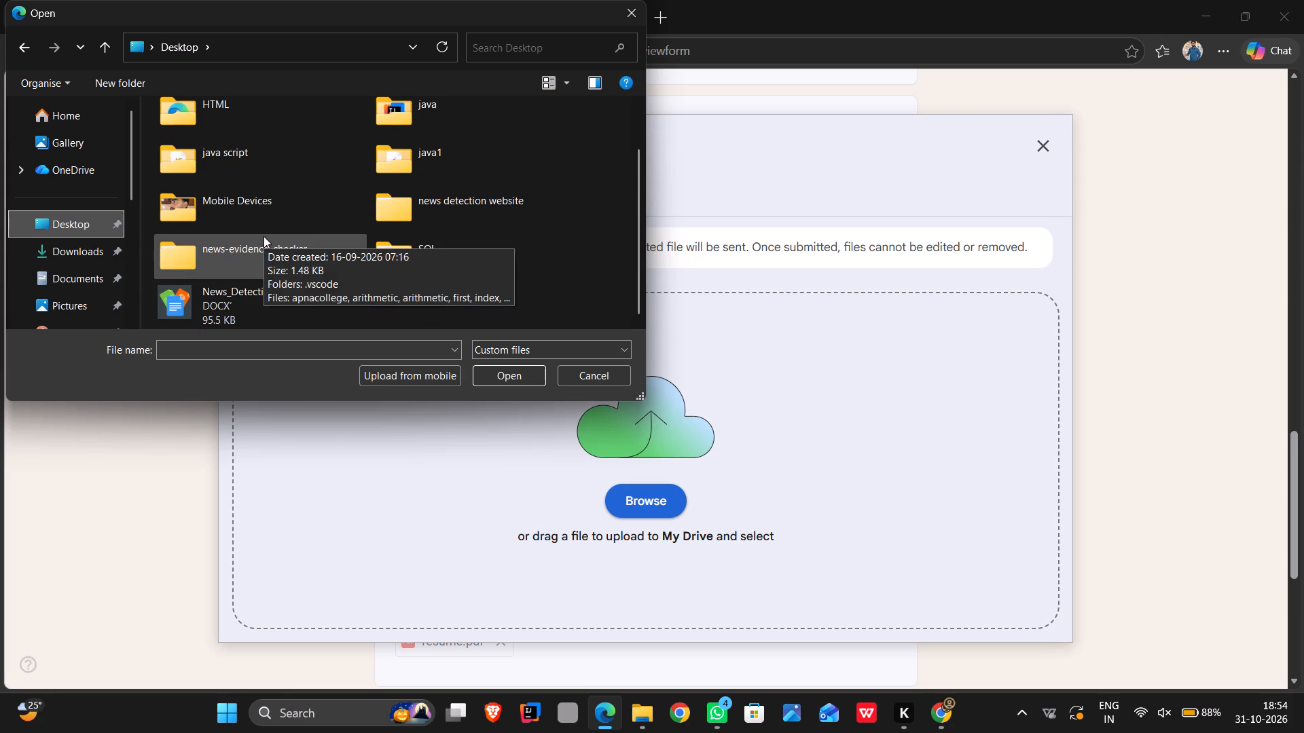
pyautogui.scroll(-1, 264, 236)
pyautogui.click(82, 242)
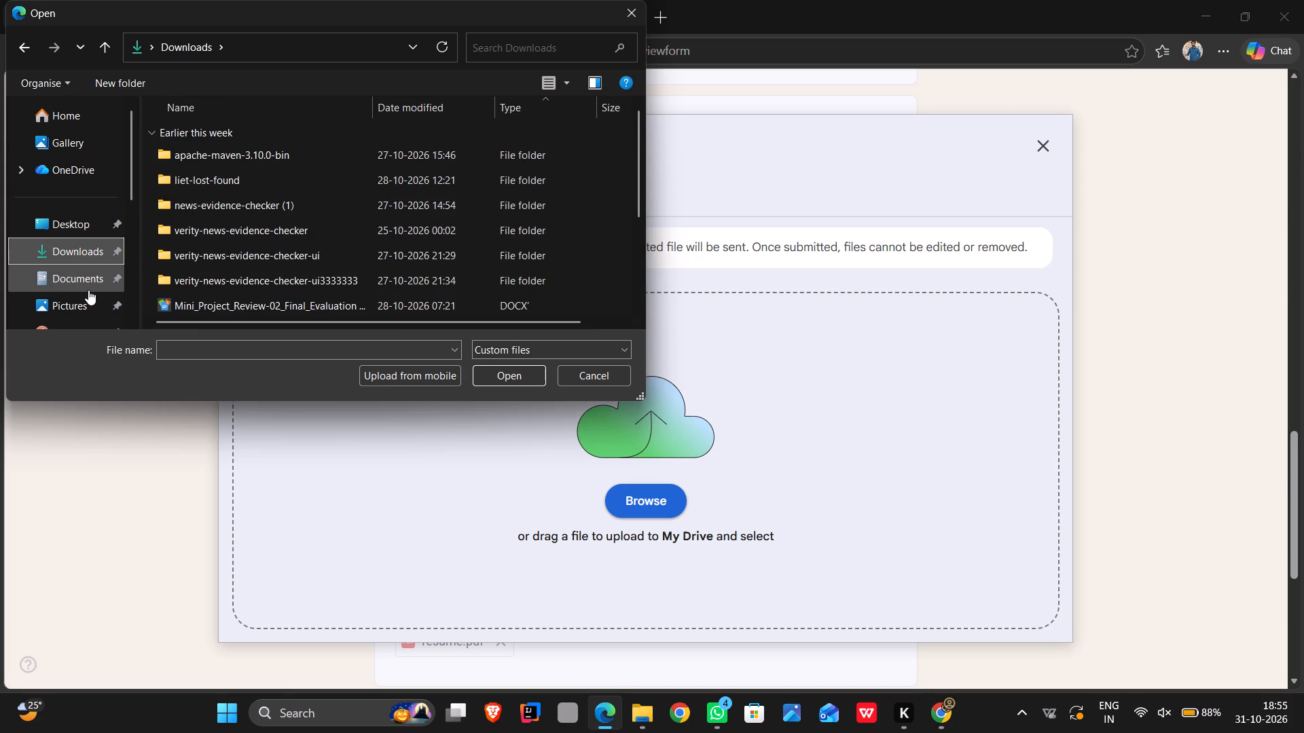
pyautogui.scroll(-2, 88, 290)
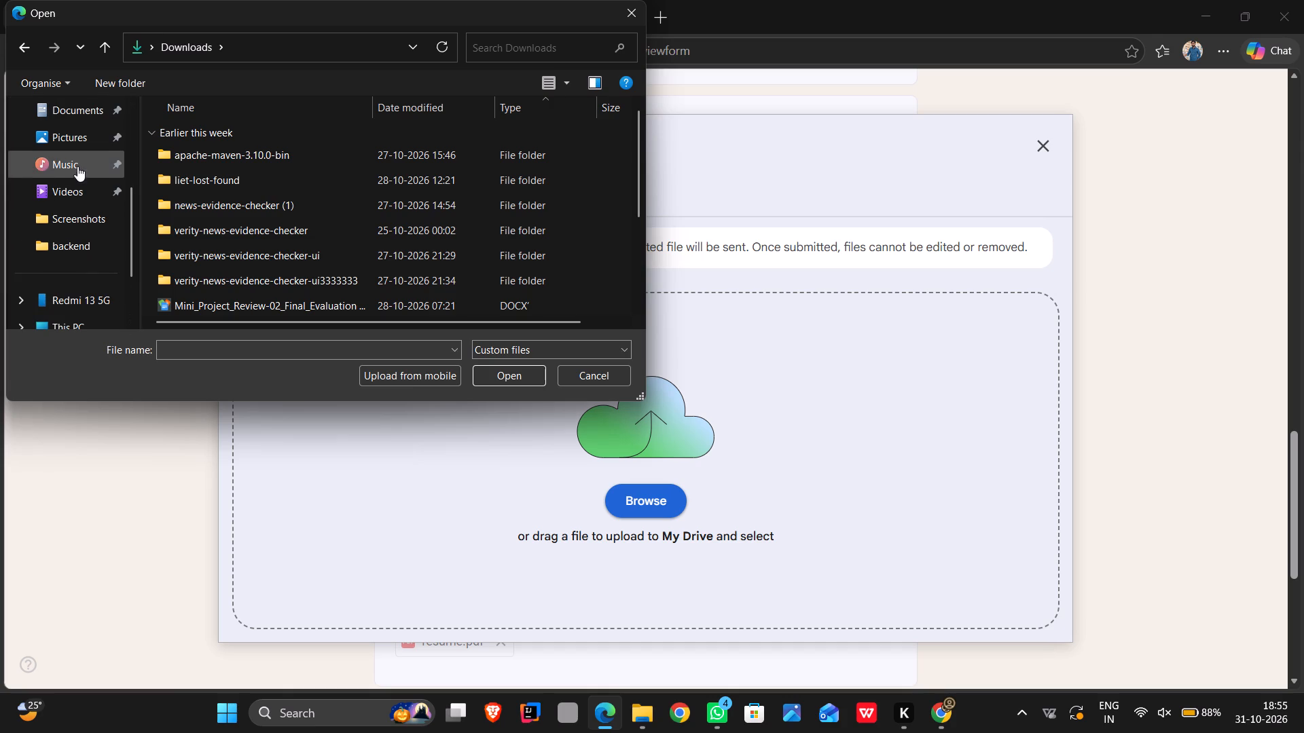
pyautogui.click(81, 112)
pyautogui.scroll(1, 84, 136)
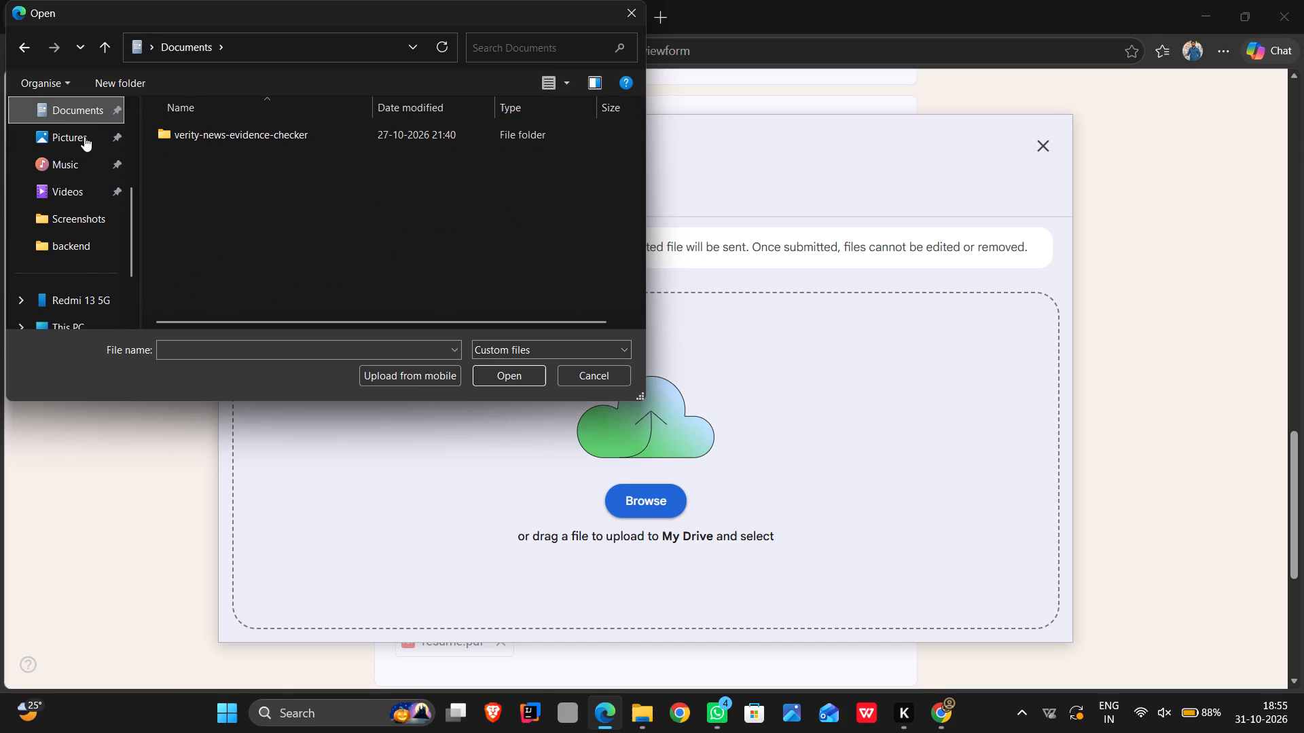
pyautogui.scroll(1, 83, 179)
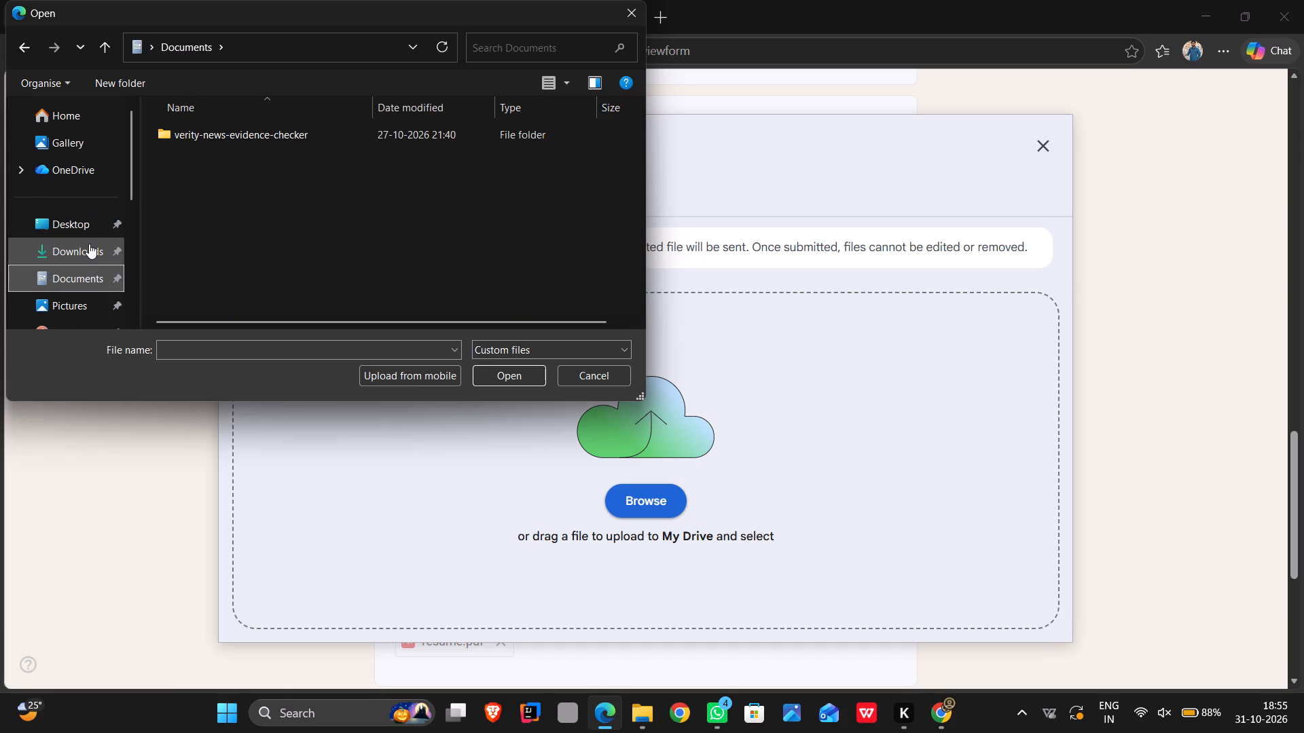
# Upload the ppt presentation from Downloads under PPT.
pyautogui.click(89, 244)
pyautogui.scroll(-1, 426, 214)
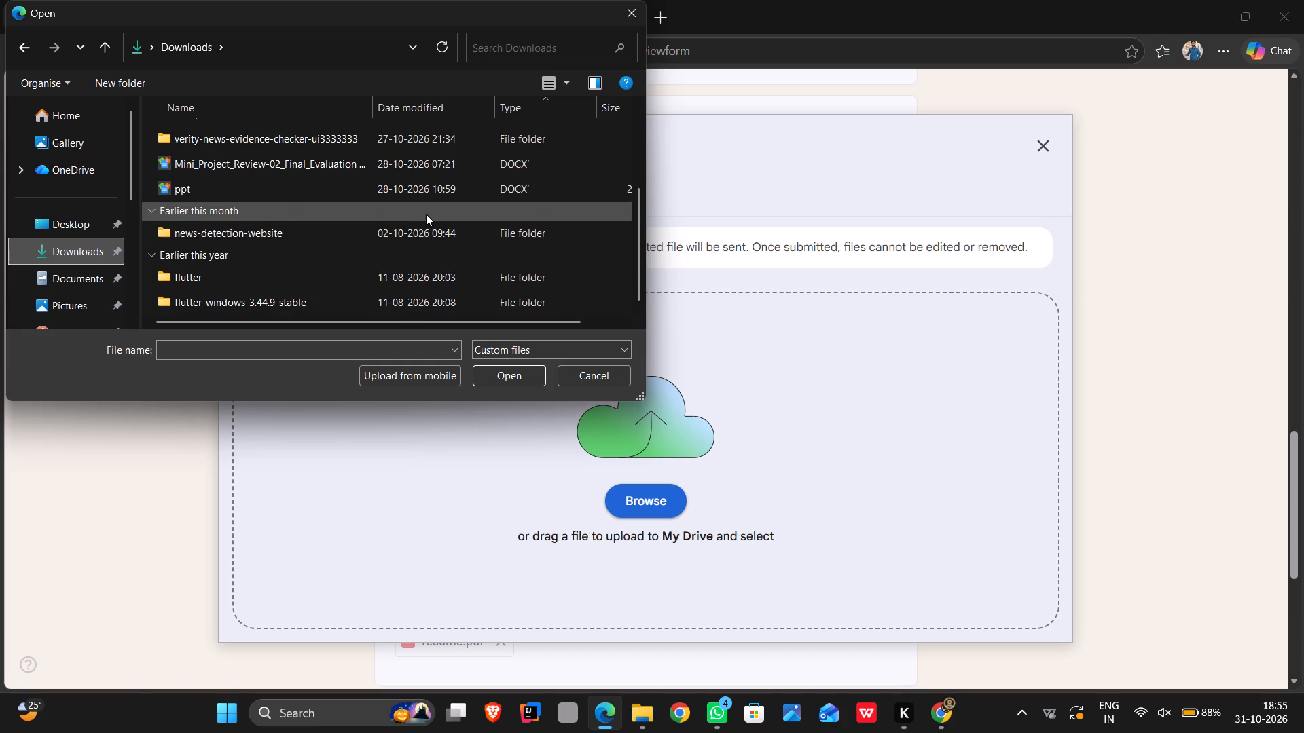
pyautogui.click(402, 189)
pyautogui.doubleClick(402, 189)
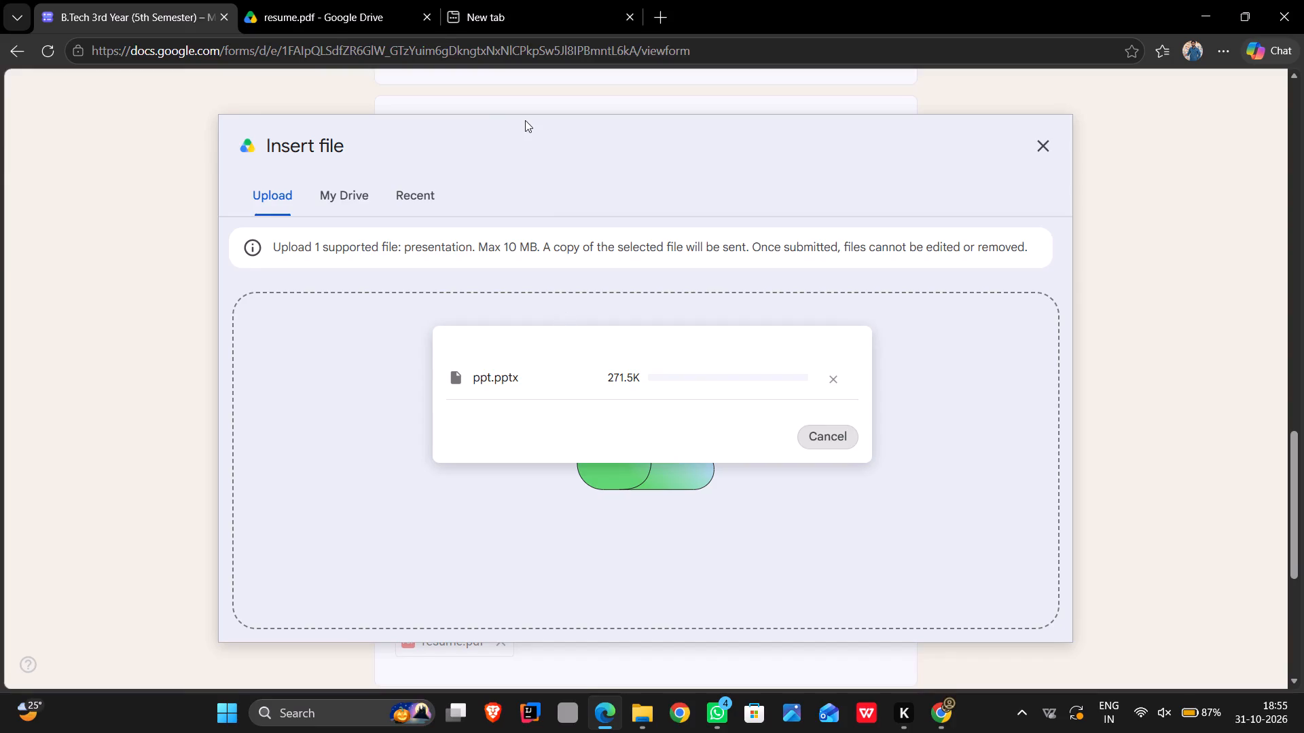
# Review the uploaded resume.pdf in its Google Drive tab, close that tab and return to the form.
pyautogui.click(318, 0)
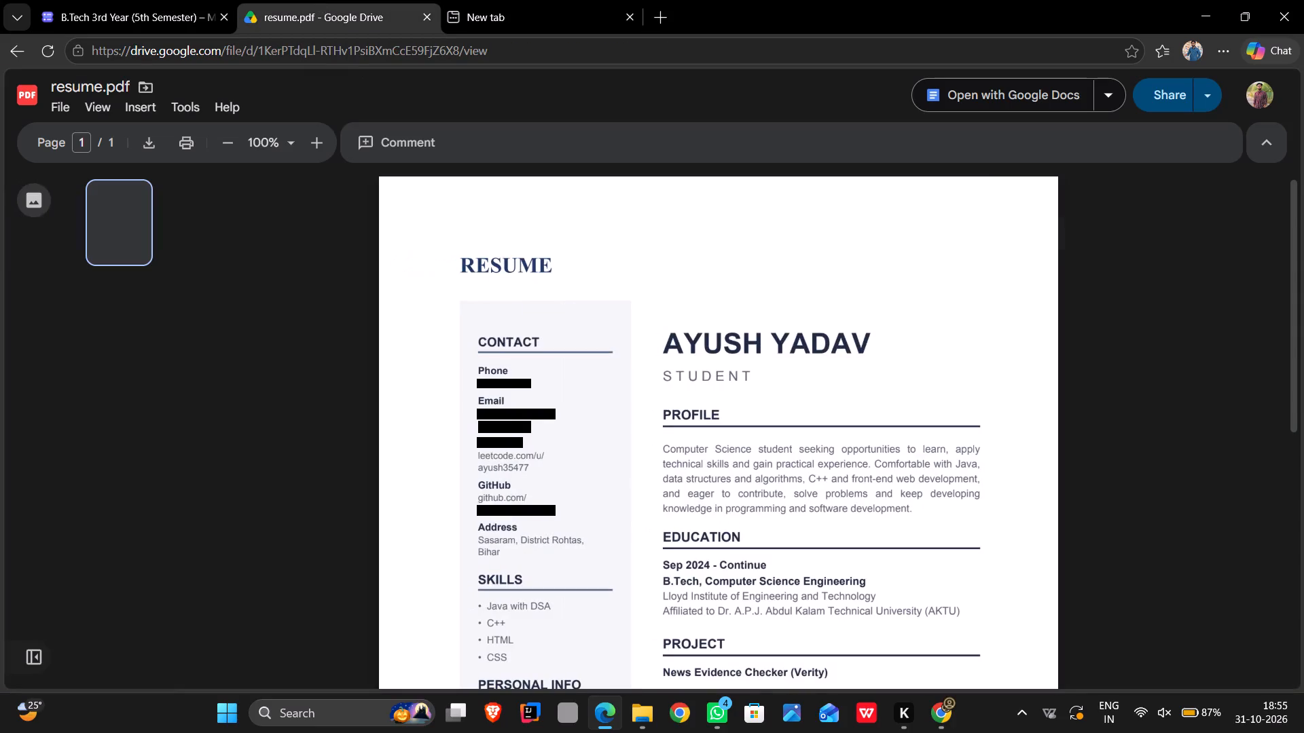
pyautogui.scroll(-3, 537, 405)
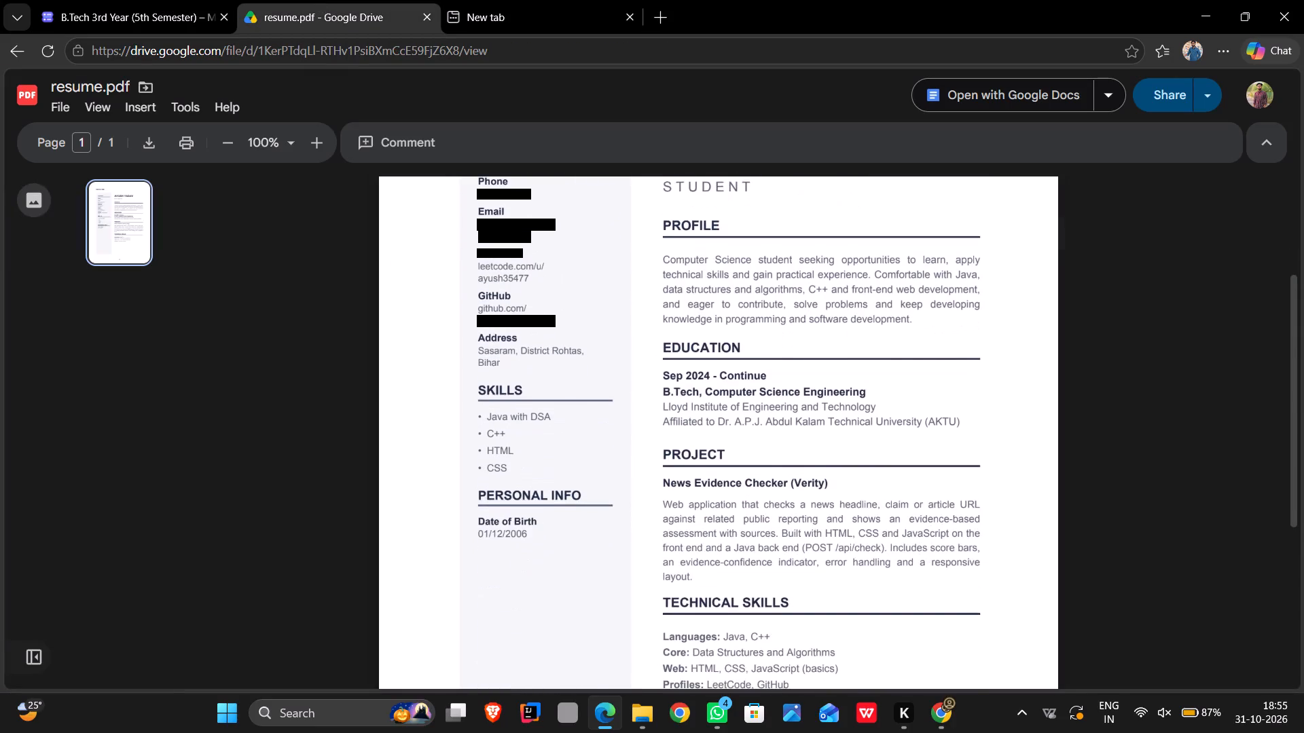
pyautogui.scroll(3, 537, 405)
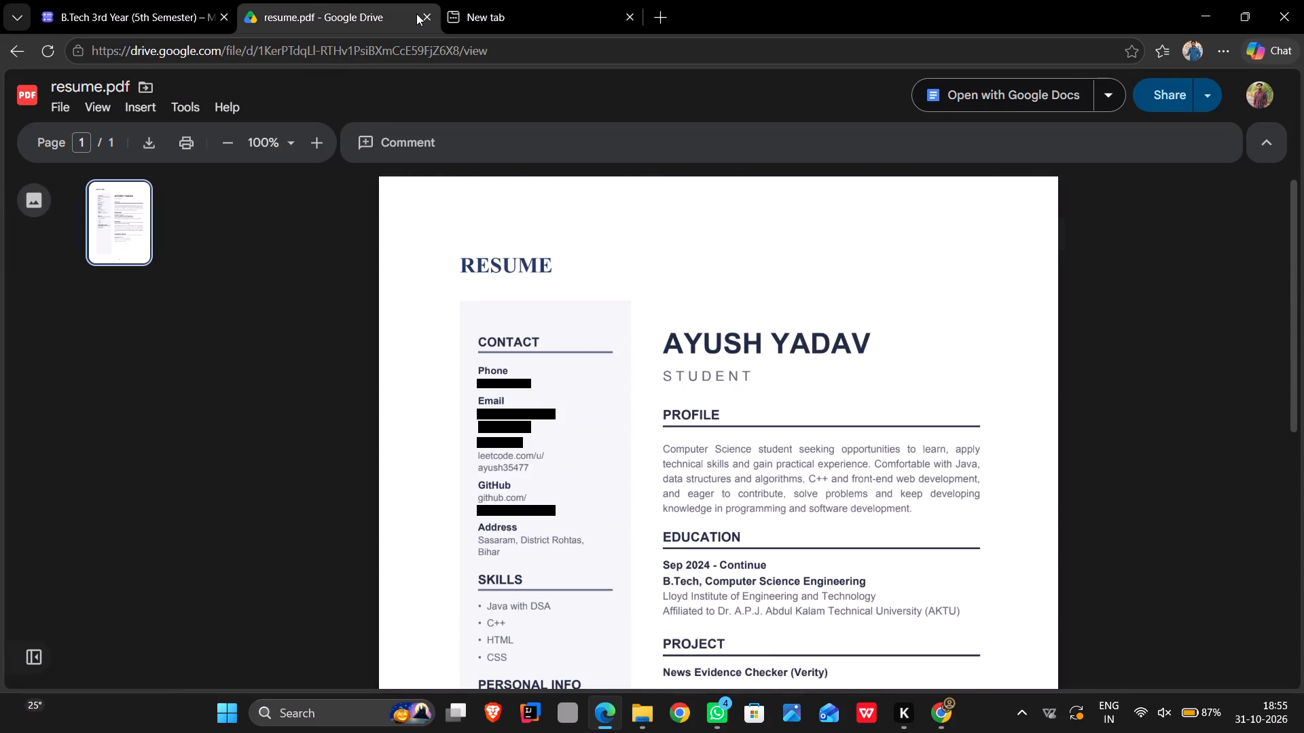
pyautogui.click(420, 14)
pyautogui.click(425, 14)
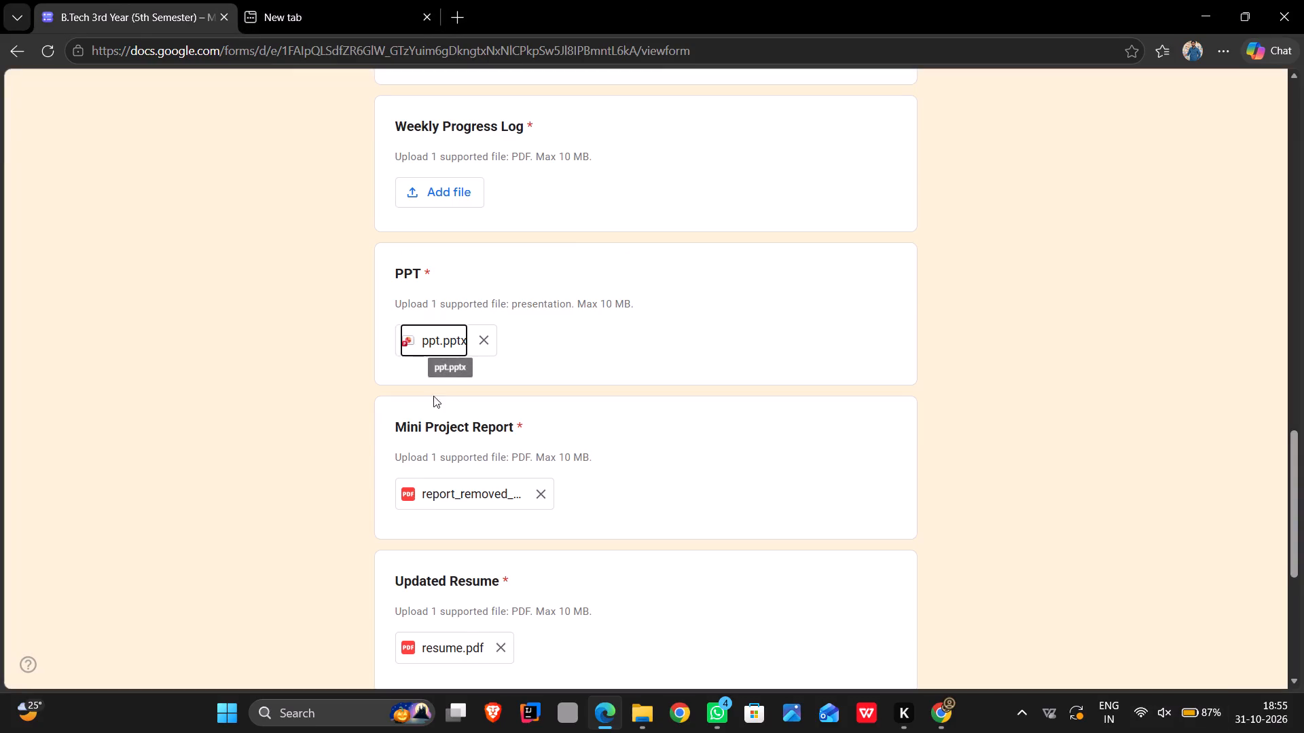
# Open the uploaded ppt.pptx in a separate tab and return to the form.
pyautogui.click(427, 349)
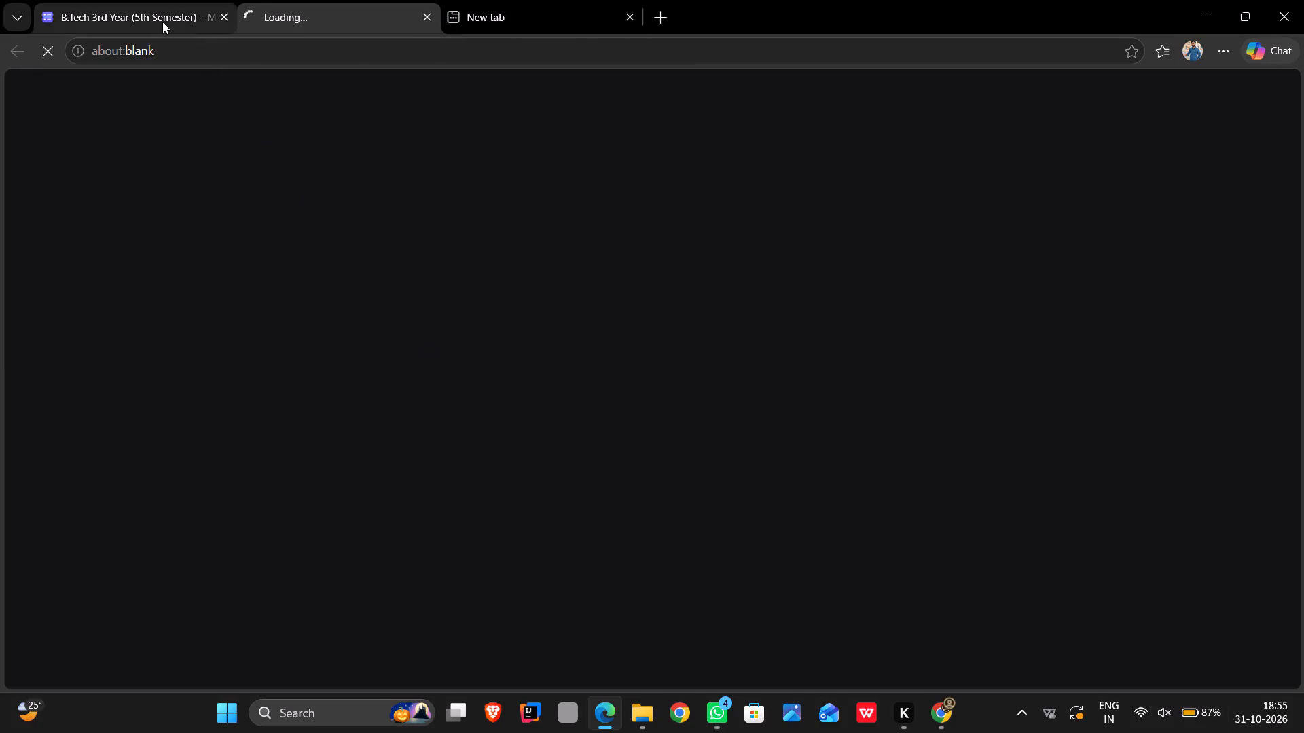
pyautogui.click(162, 22)
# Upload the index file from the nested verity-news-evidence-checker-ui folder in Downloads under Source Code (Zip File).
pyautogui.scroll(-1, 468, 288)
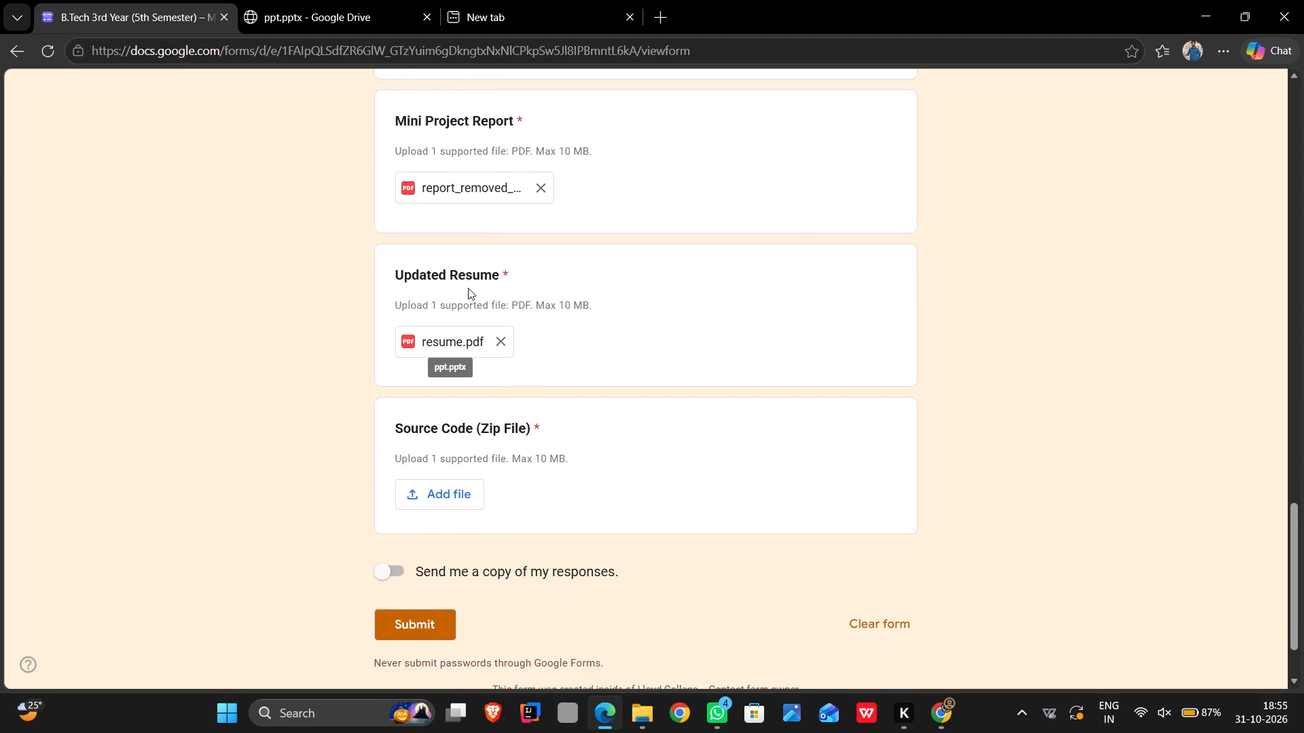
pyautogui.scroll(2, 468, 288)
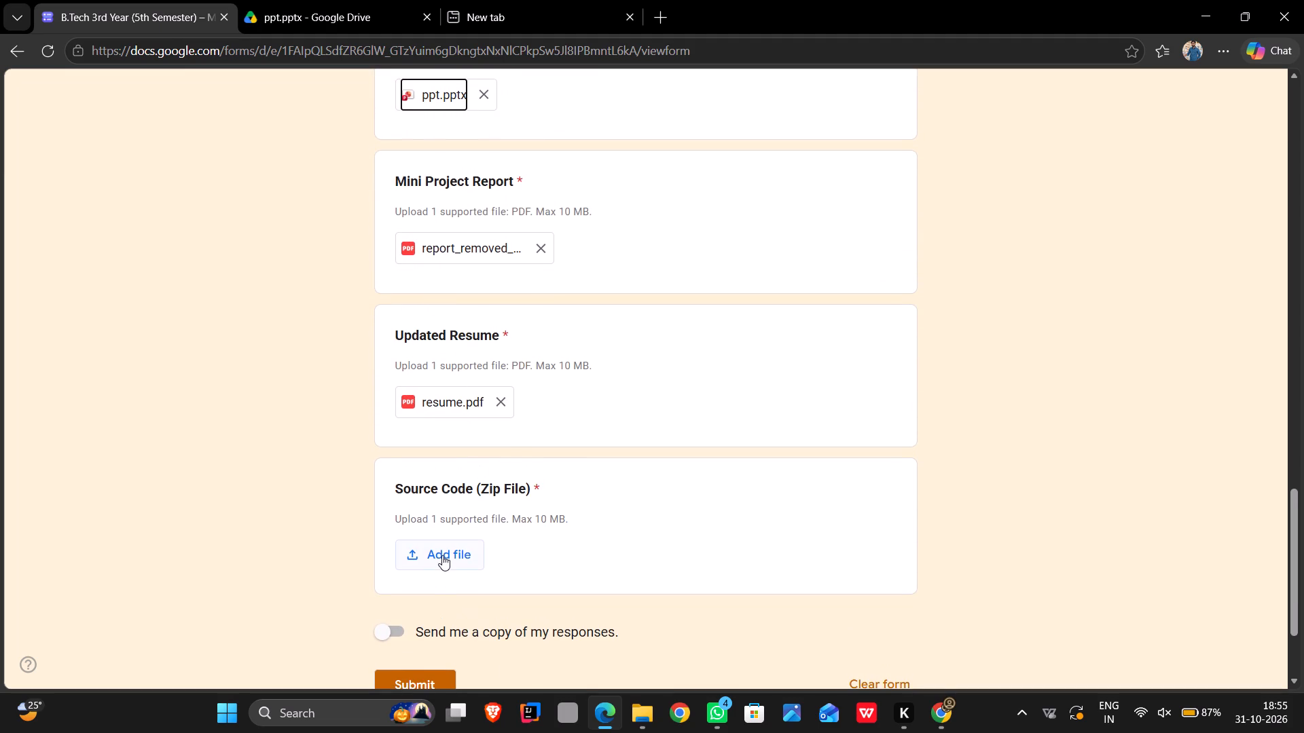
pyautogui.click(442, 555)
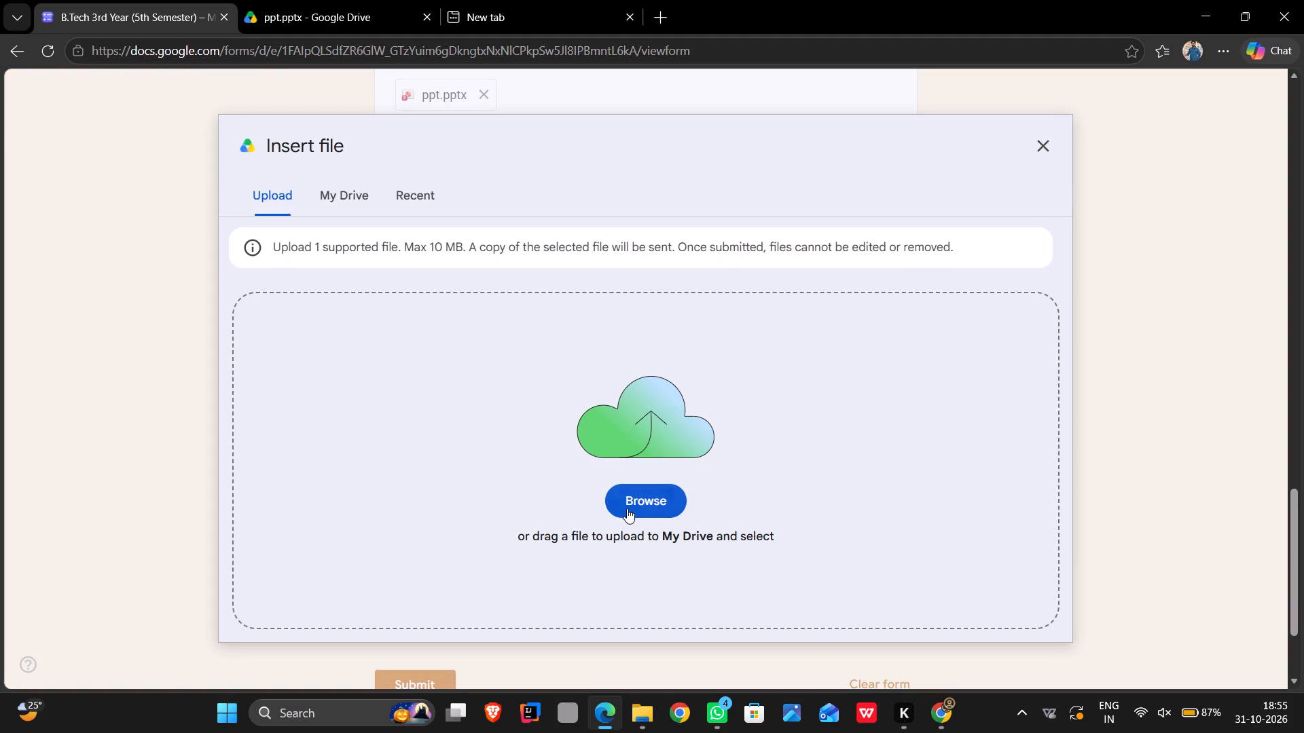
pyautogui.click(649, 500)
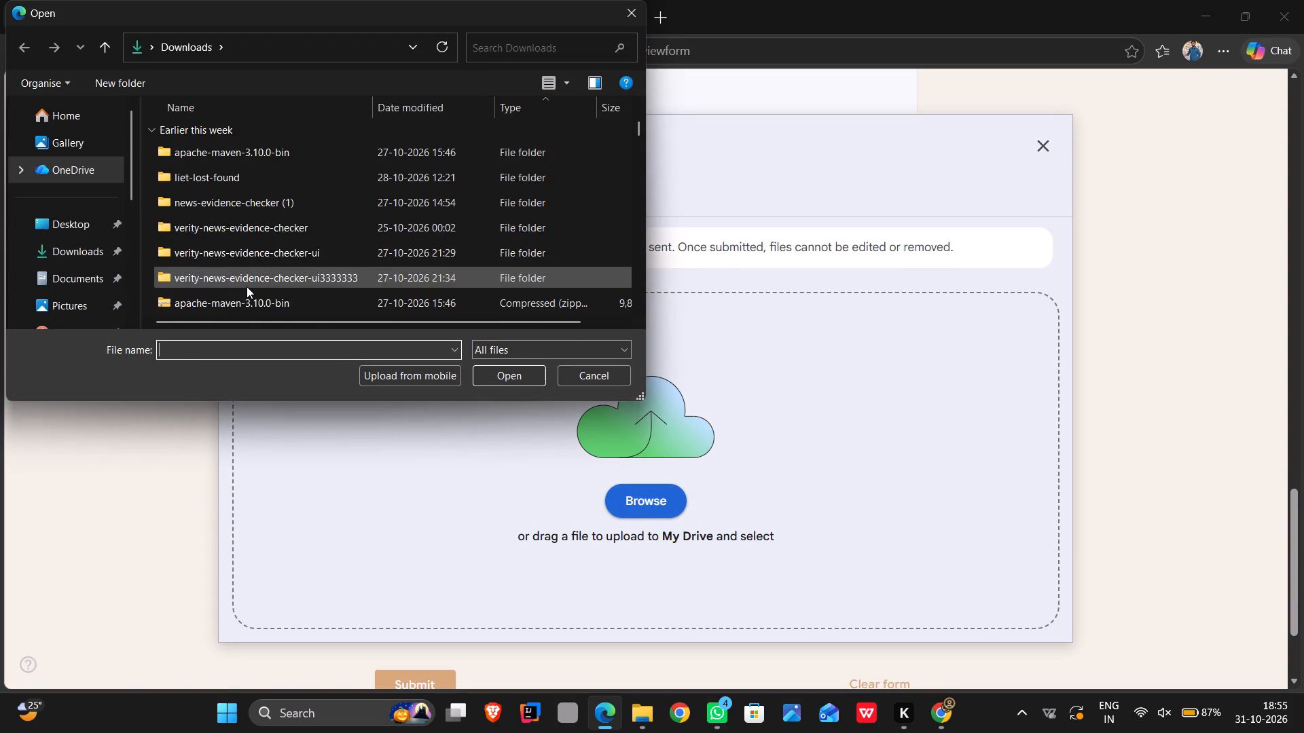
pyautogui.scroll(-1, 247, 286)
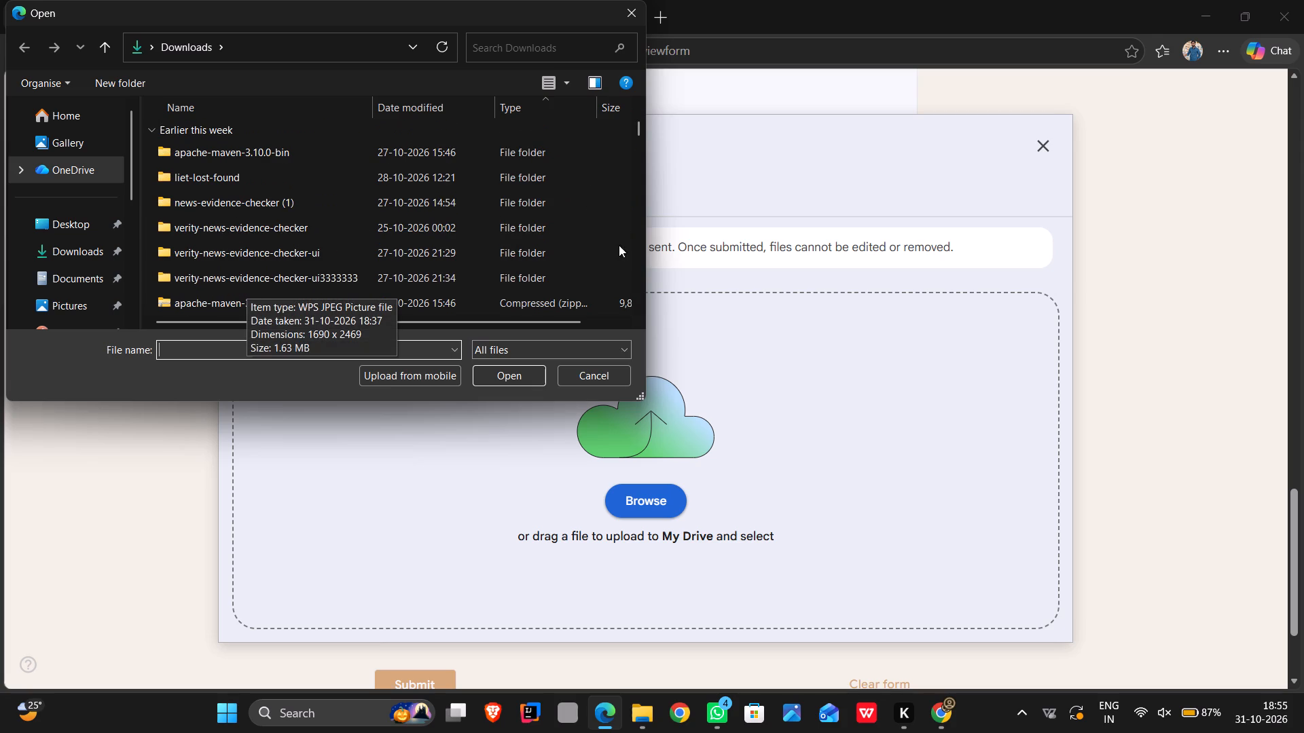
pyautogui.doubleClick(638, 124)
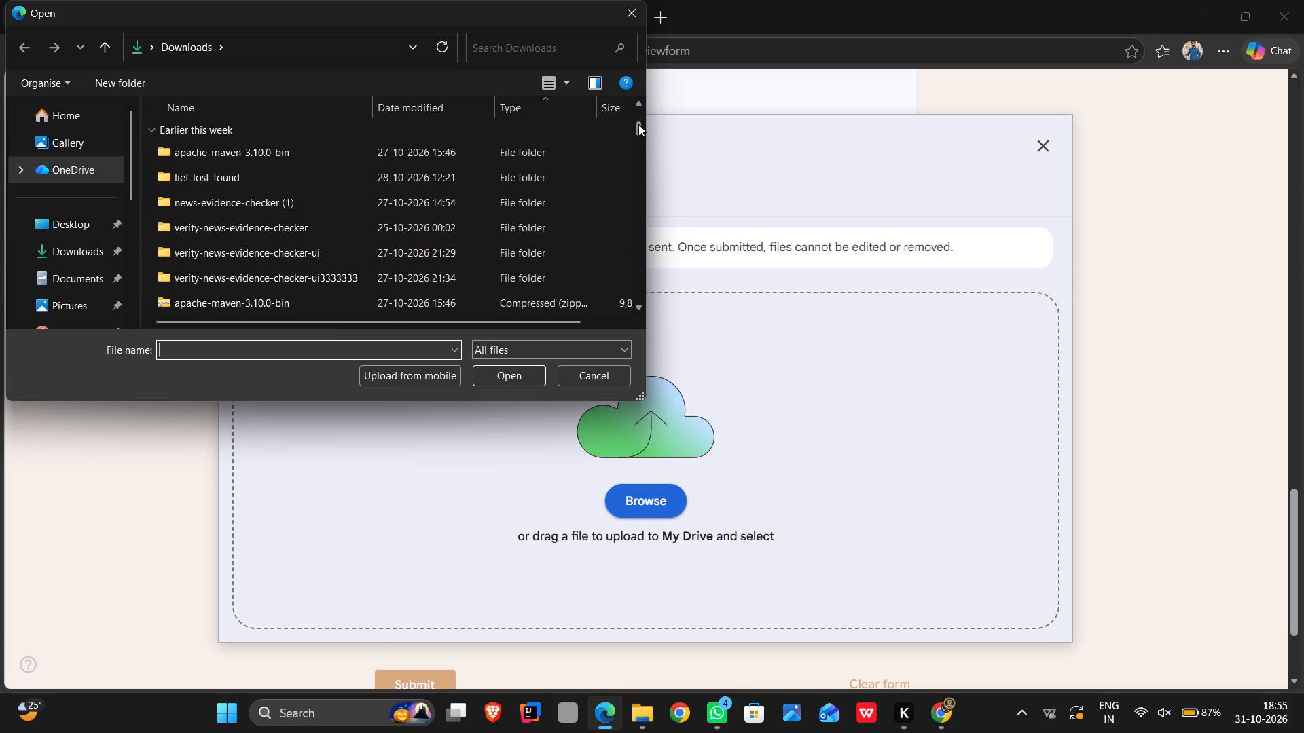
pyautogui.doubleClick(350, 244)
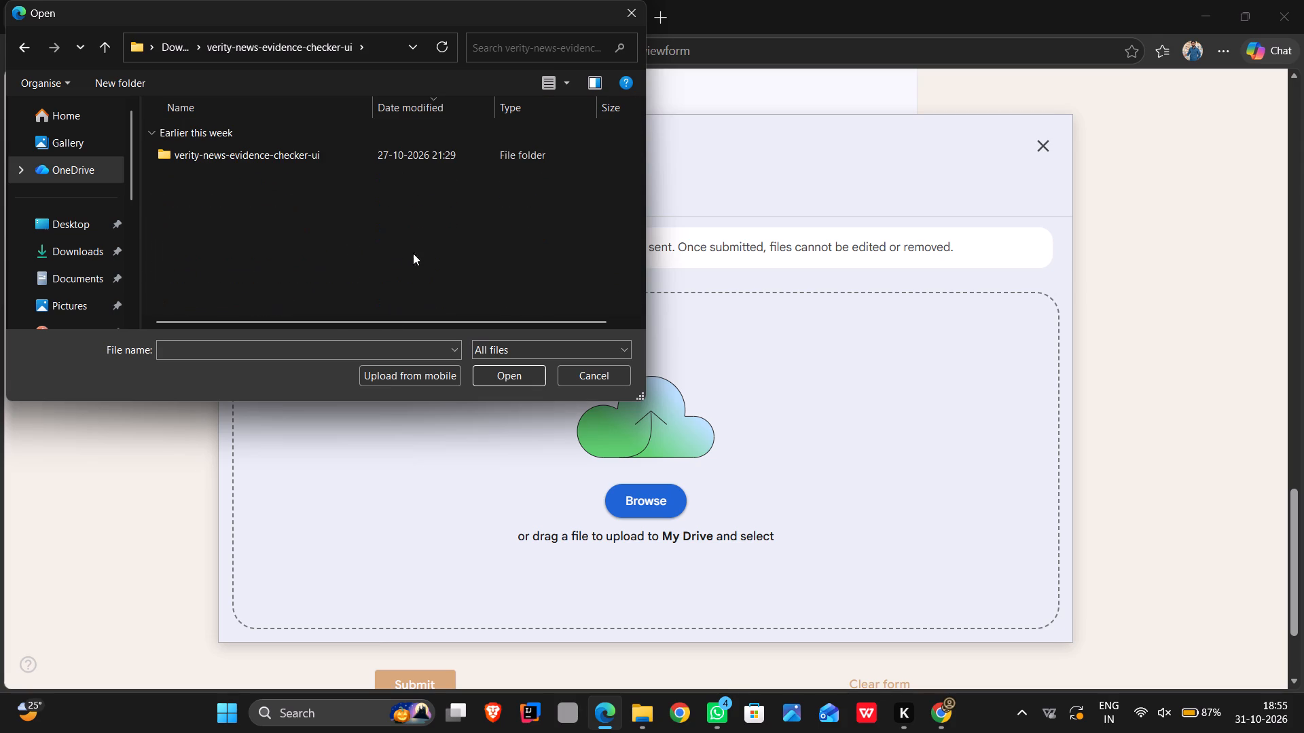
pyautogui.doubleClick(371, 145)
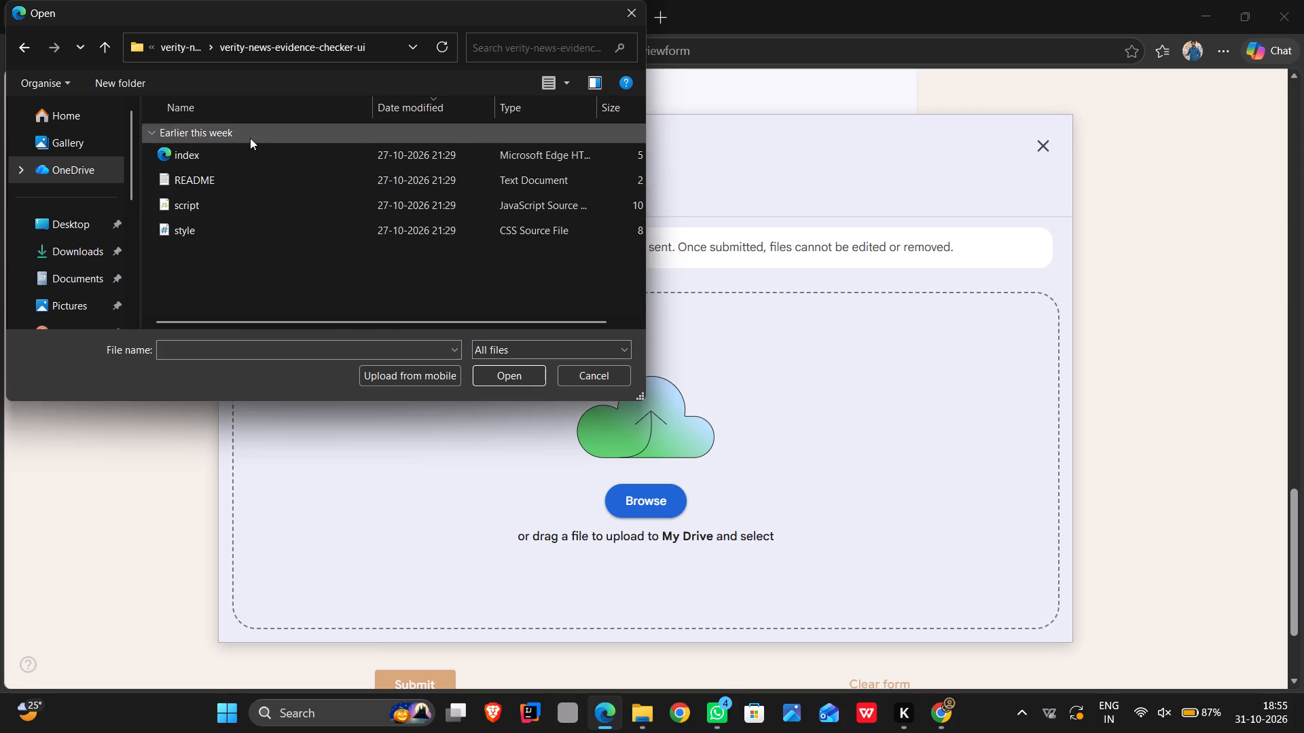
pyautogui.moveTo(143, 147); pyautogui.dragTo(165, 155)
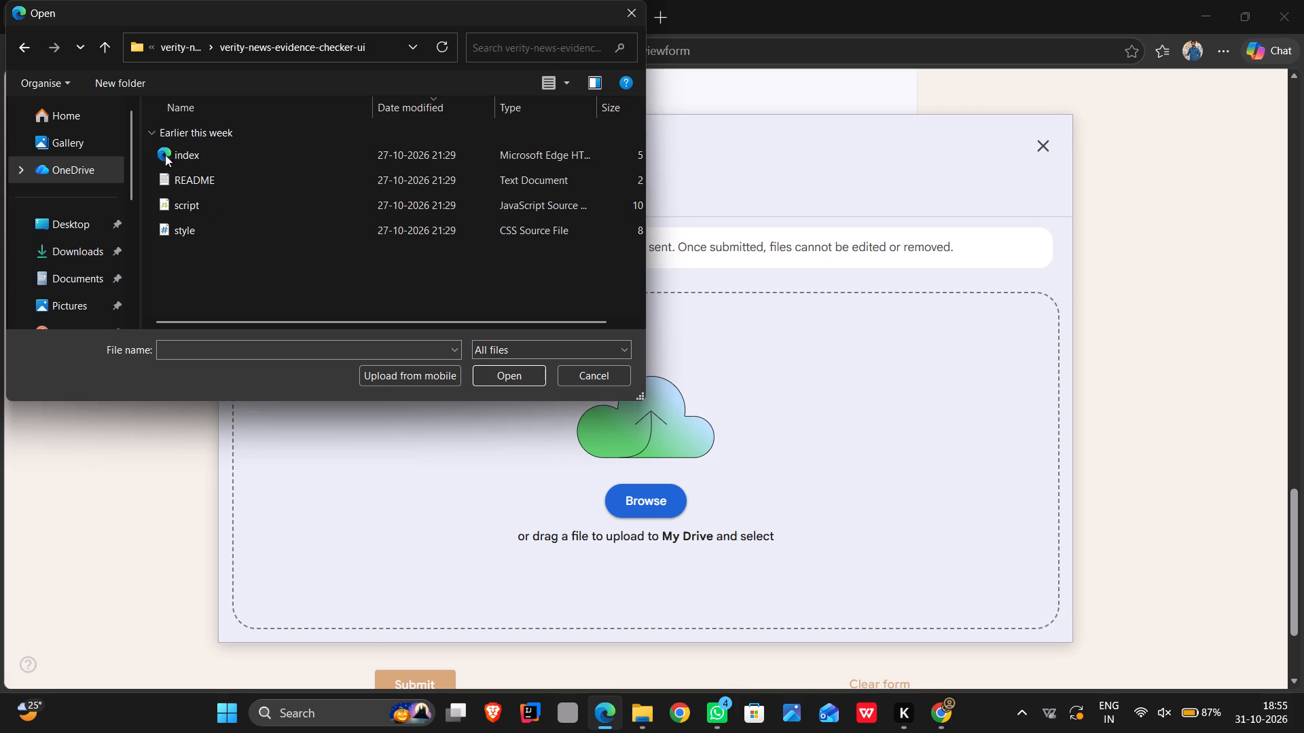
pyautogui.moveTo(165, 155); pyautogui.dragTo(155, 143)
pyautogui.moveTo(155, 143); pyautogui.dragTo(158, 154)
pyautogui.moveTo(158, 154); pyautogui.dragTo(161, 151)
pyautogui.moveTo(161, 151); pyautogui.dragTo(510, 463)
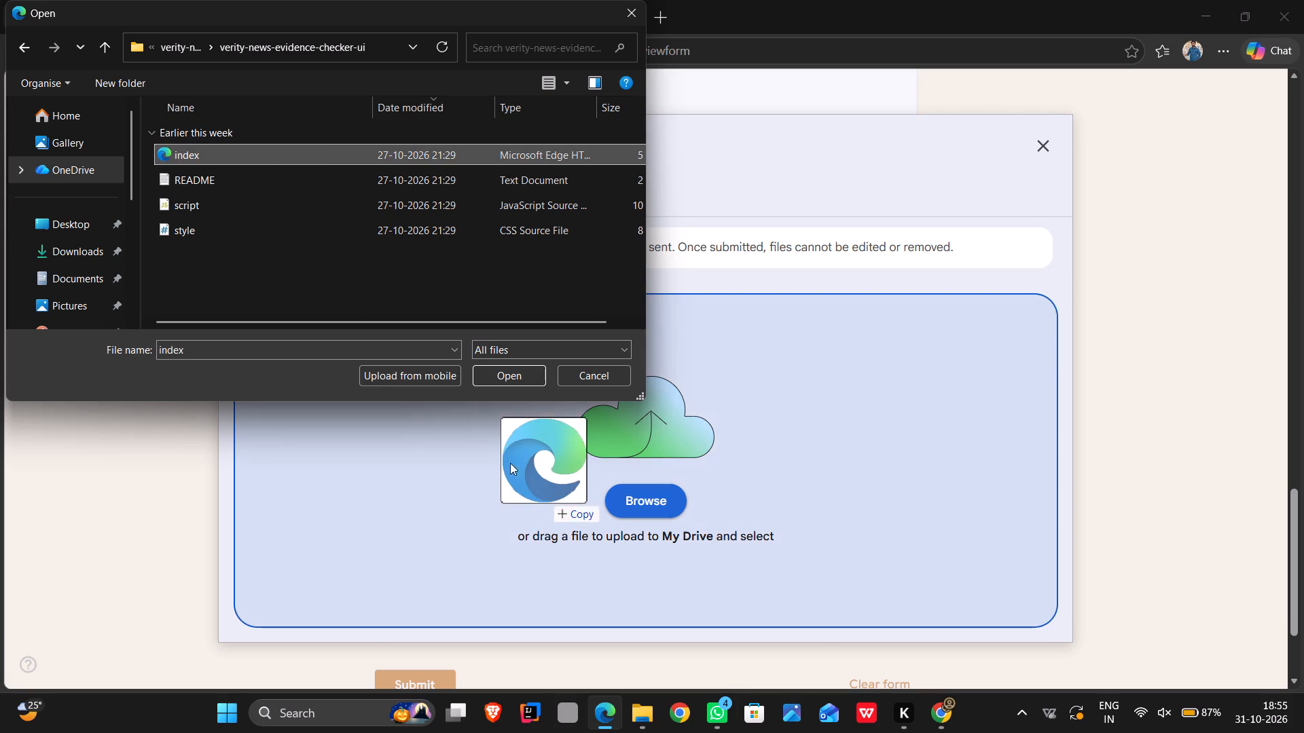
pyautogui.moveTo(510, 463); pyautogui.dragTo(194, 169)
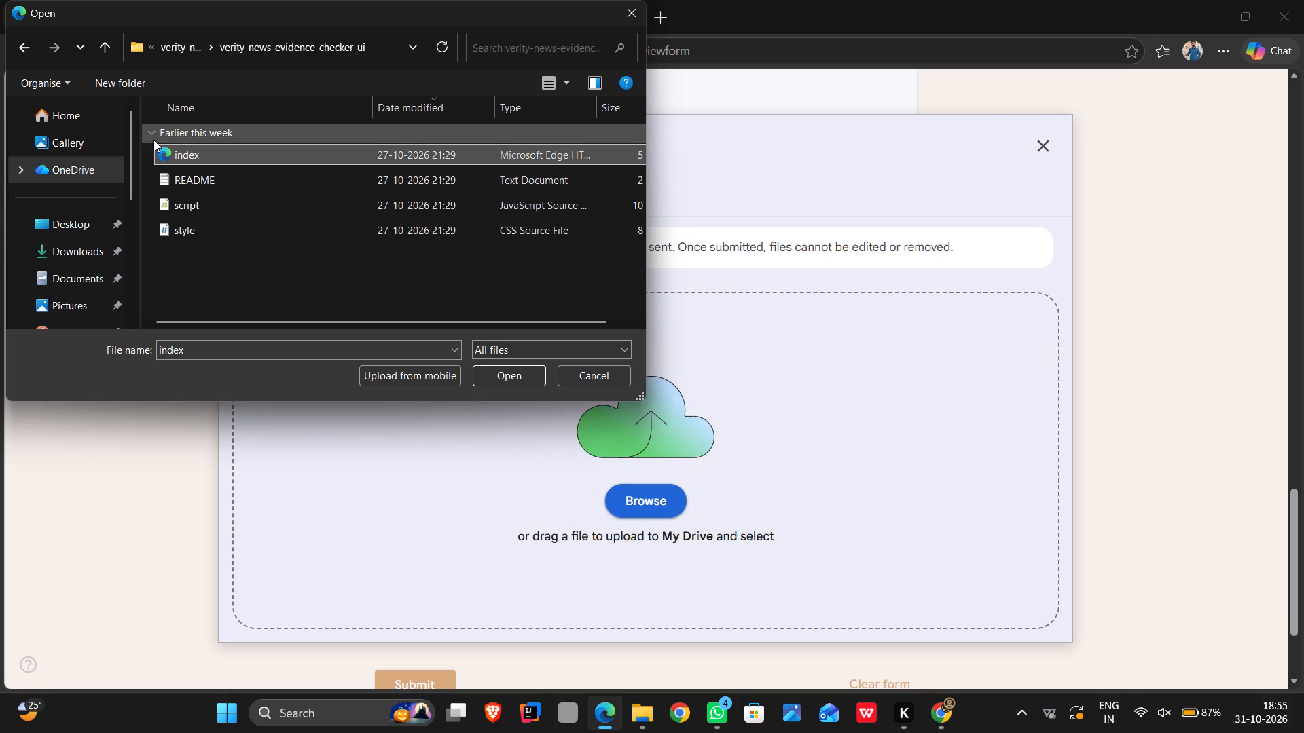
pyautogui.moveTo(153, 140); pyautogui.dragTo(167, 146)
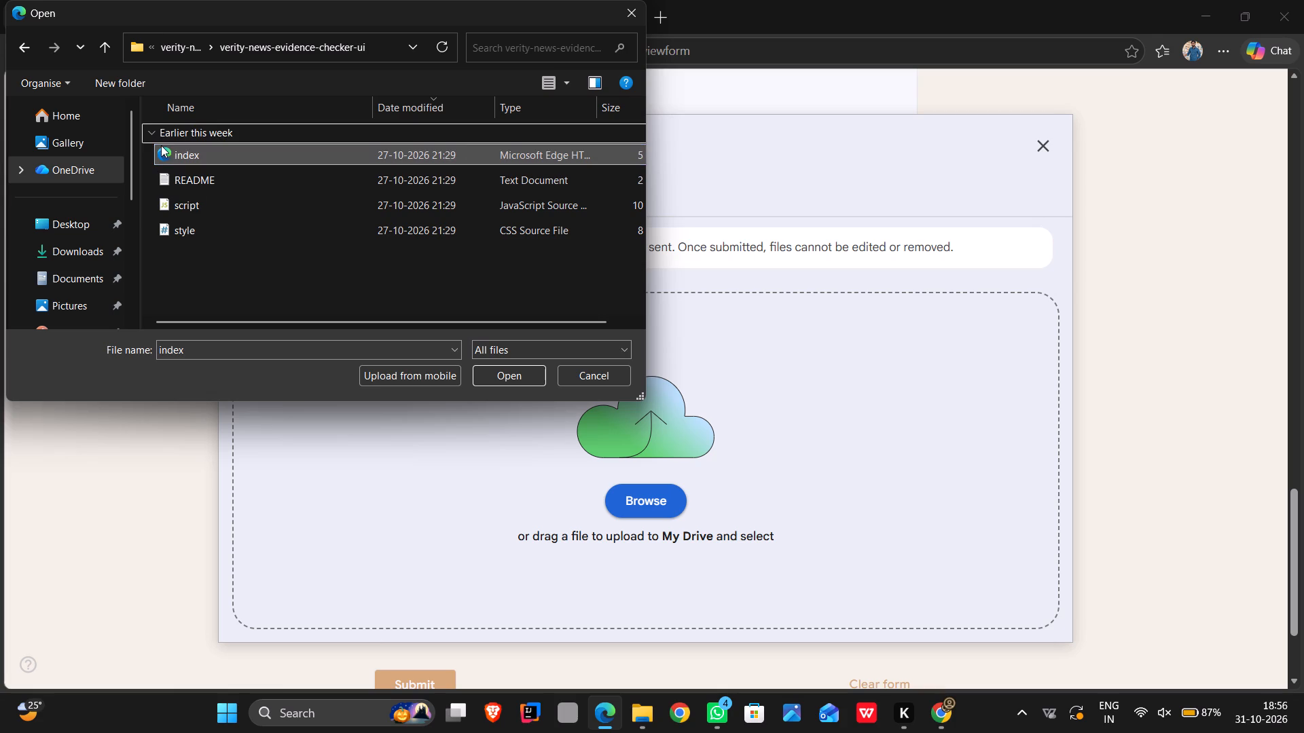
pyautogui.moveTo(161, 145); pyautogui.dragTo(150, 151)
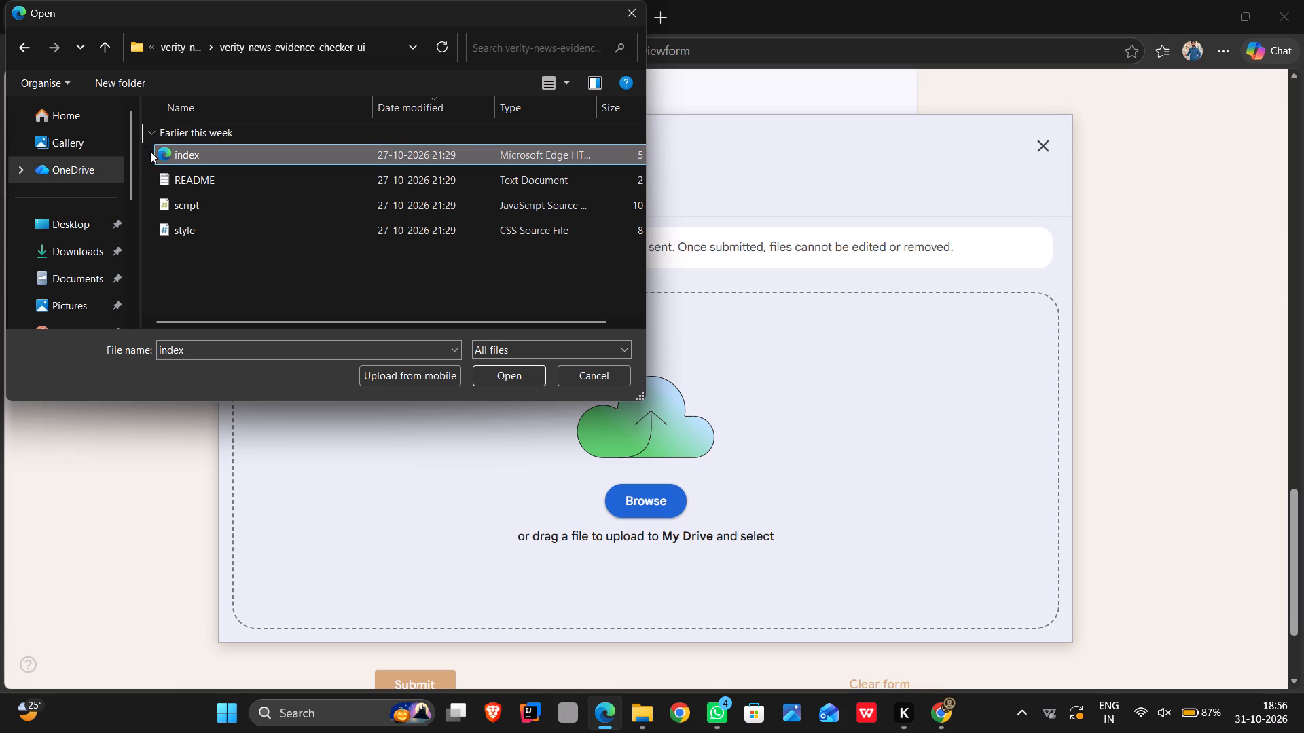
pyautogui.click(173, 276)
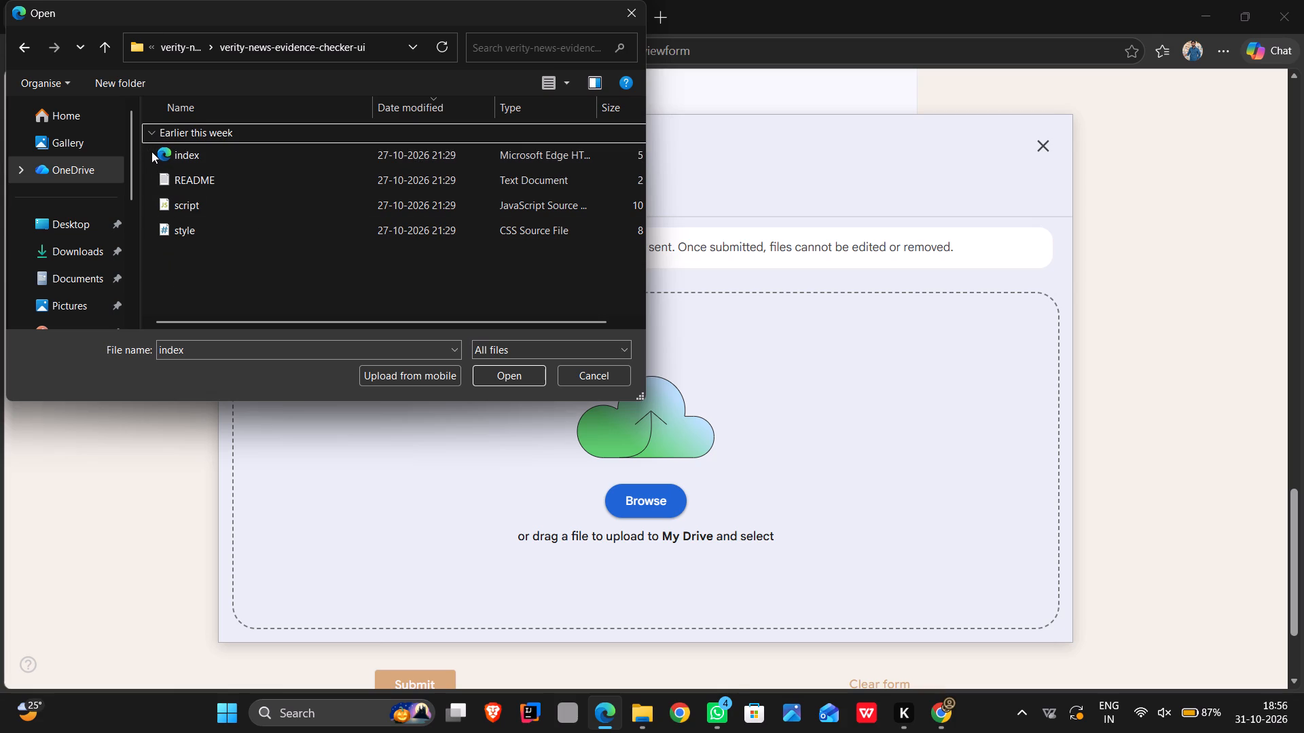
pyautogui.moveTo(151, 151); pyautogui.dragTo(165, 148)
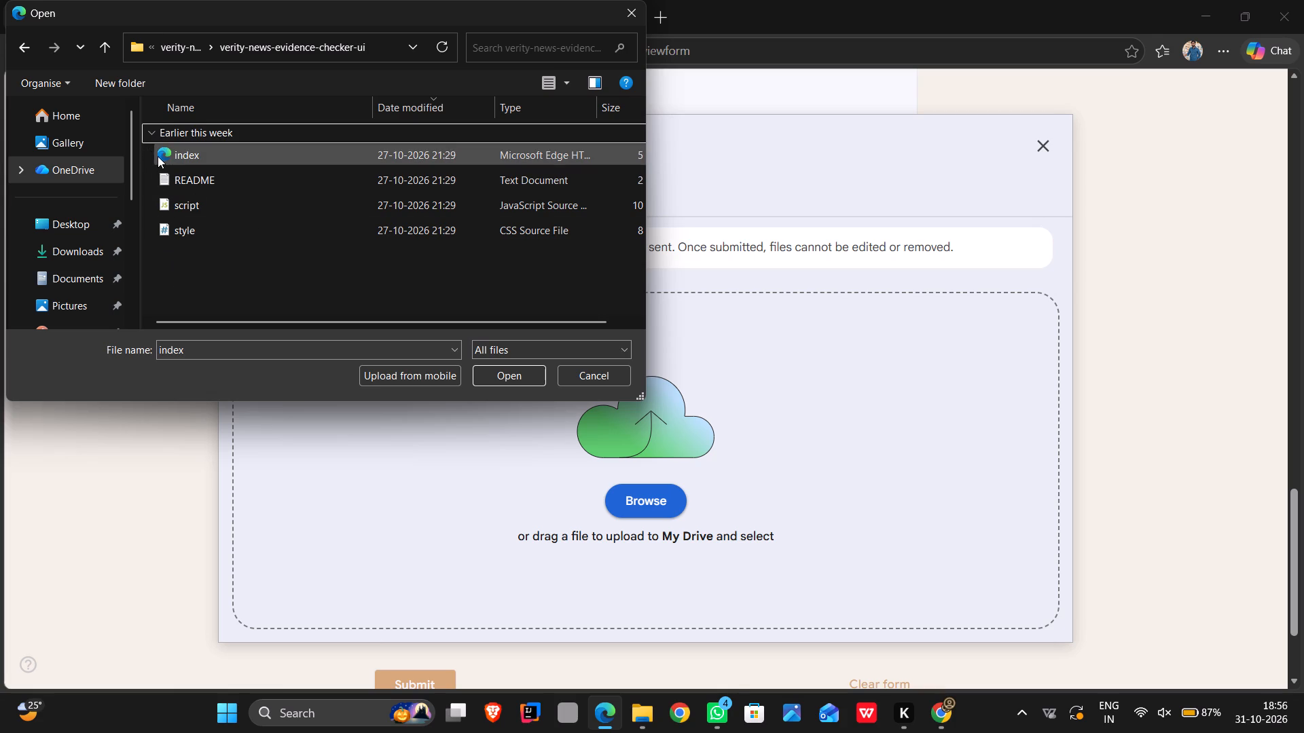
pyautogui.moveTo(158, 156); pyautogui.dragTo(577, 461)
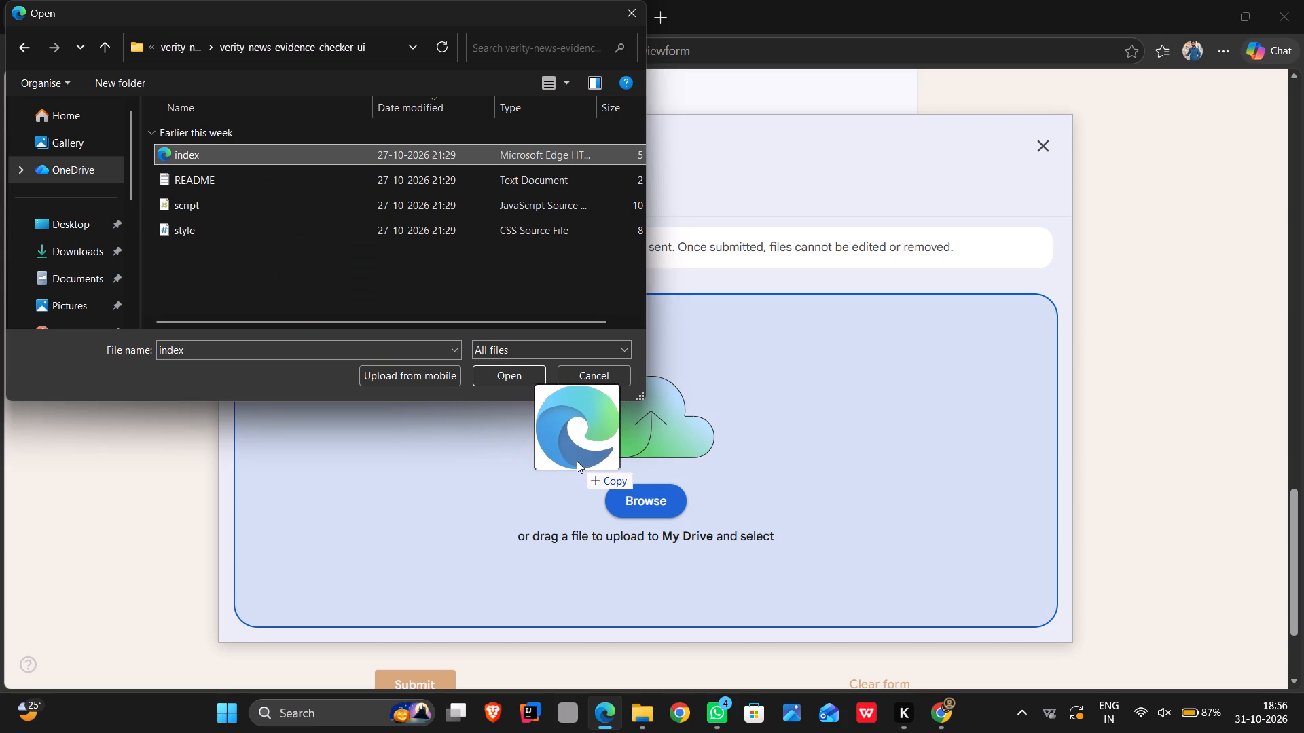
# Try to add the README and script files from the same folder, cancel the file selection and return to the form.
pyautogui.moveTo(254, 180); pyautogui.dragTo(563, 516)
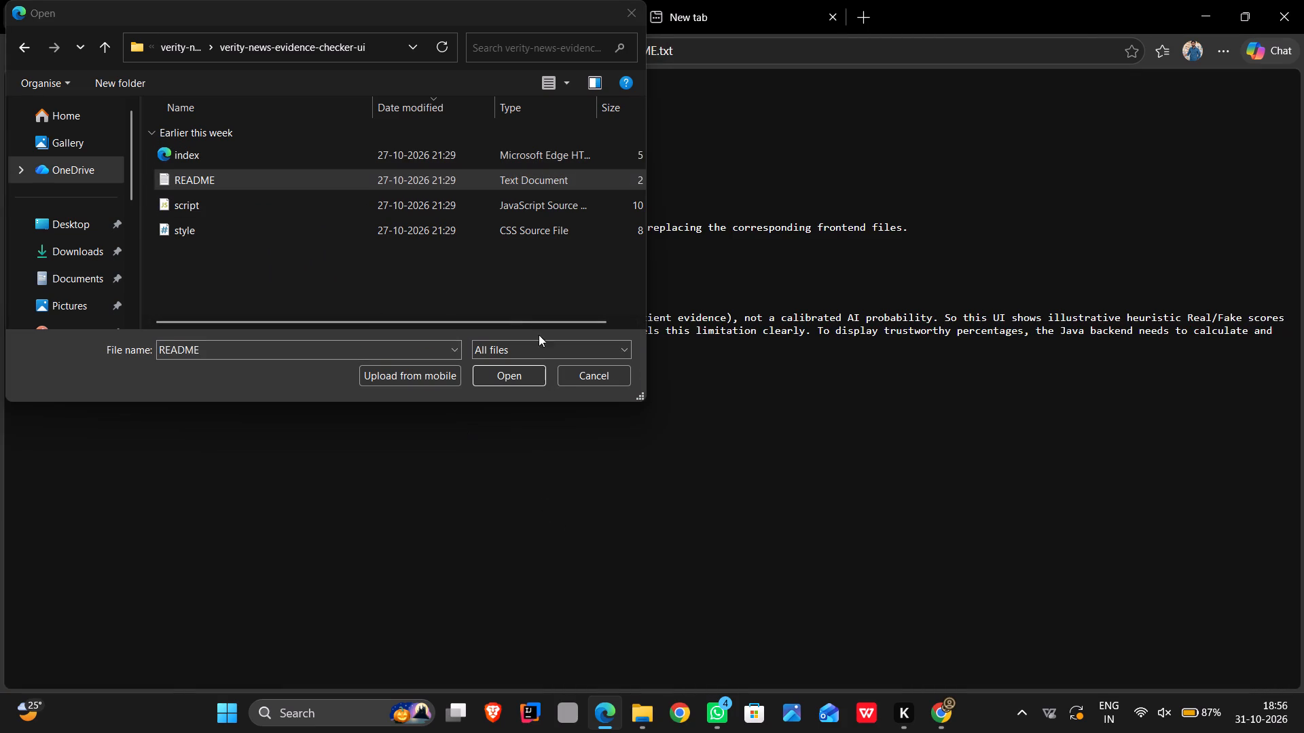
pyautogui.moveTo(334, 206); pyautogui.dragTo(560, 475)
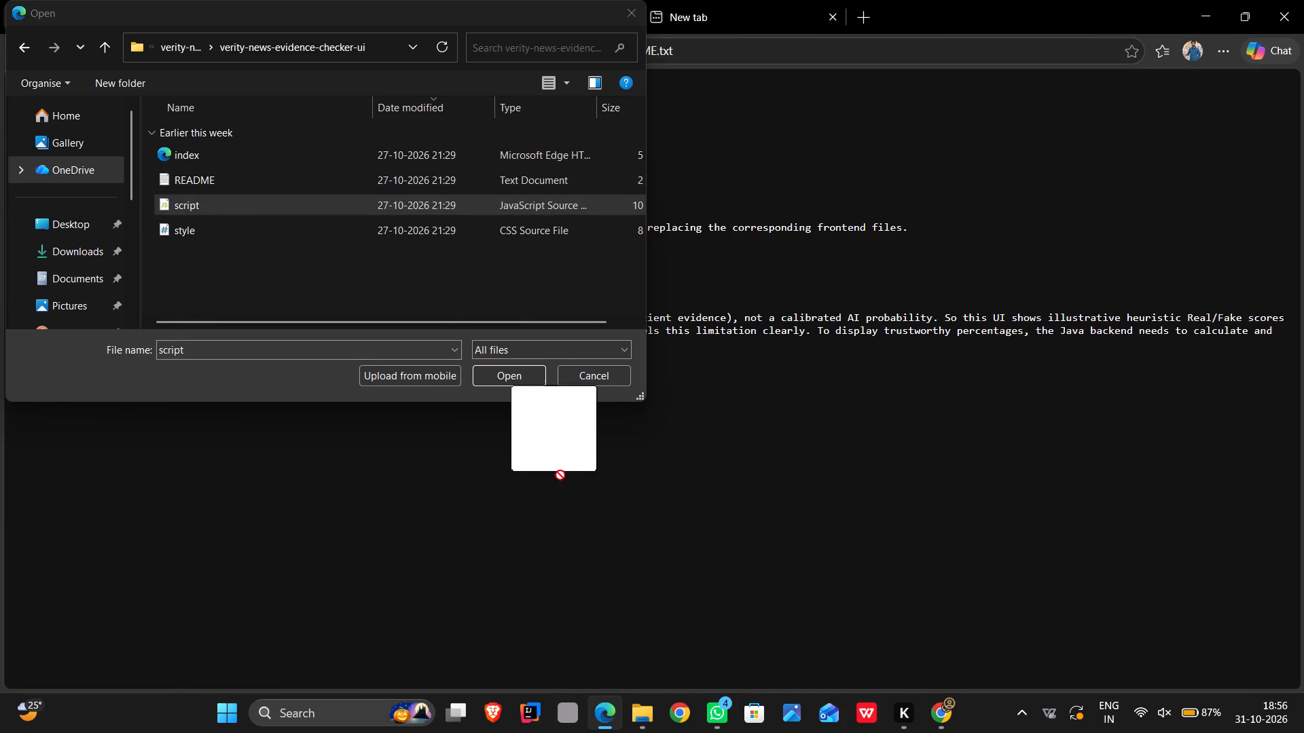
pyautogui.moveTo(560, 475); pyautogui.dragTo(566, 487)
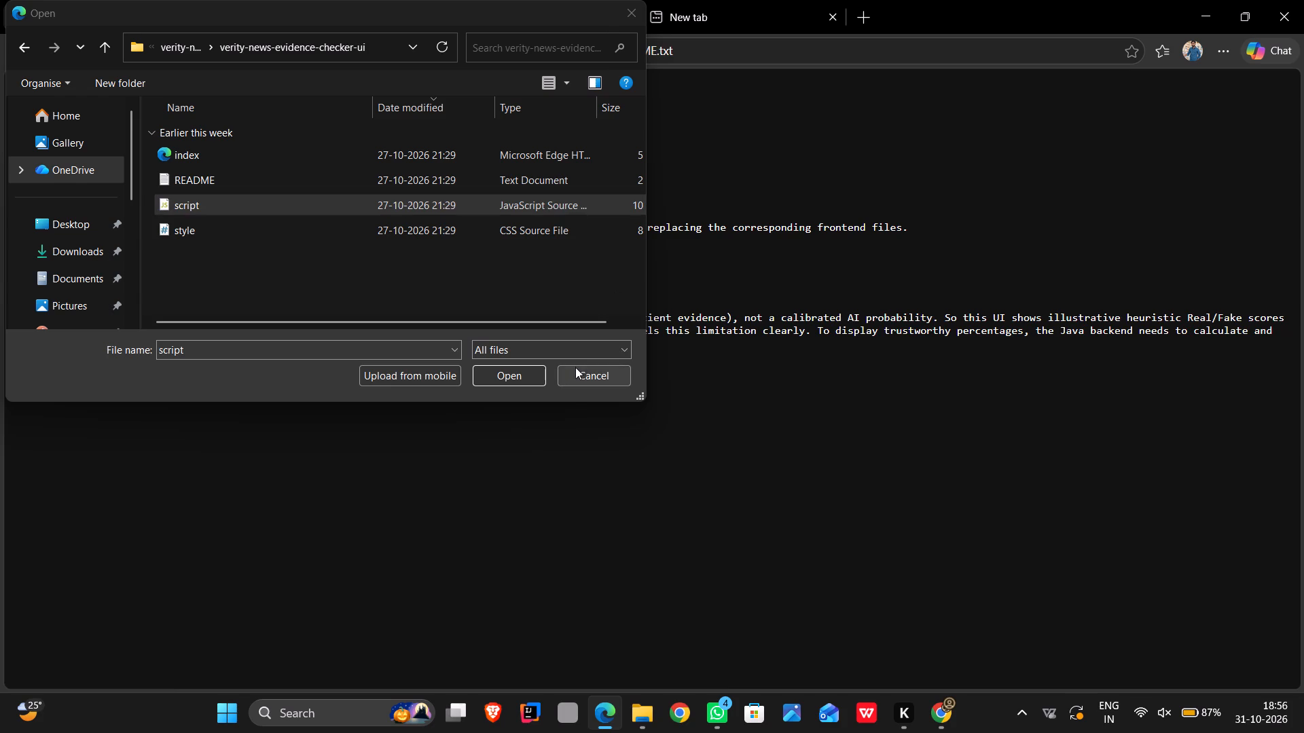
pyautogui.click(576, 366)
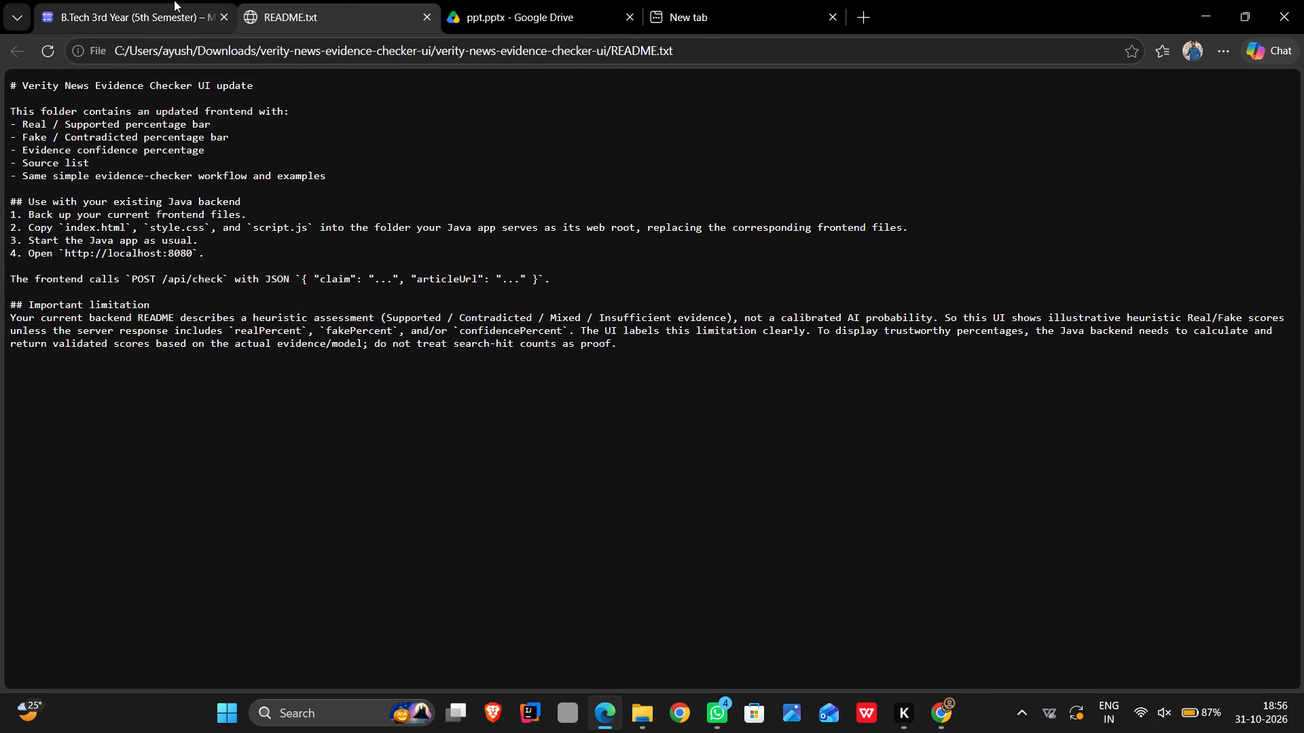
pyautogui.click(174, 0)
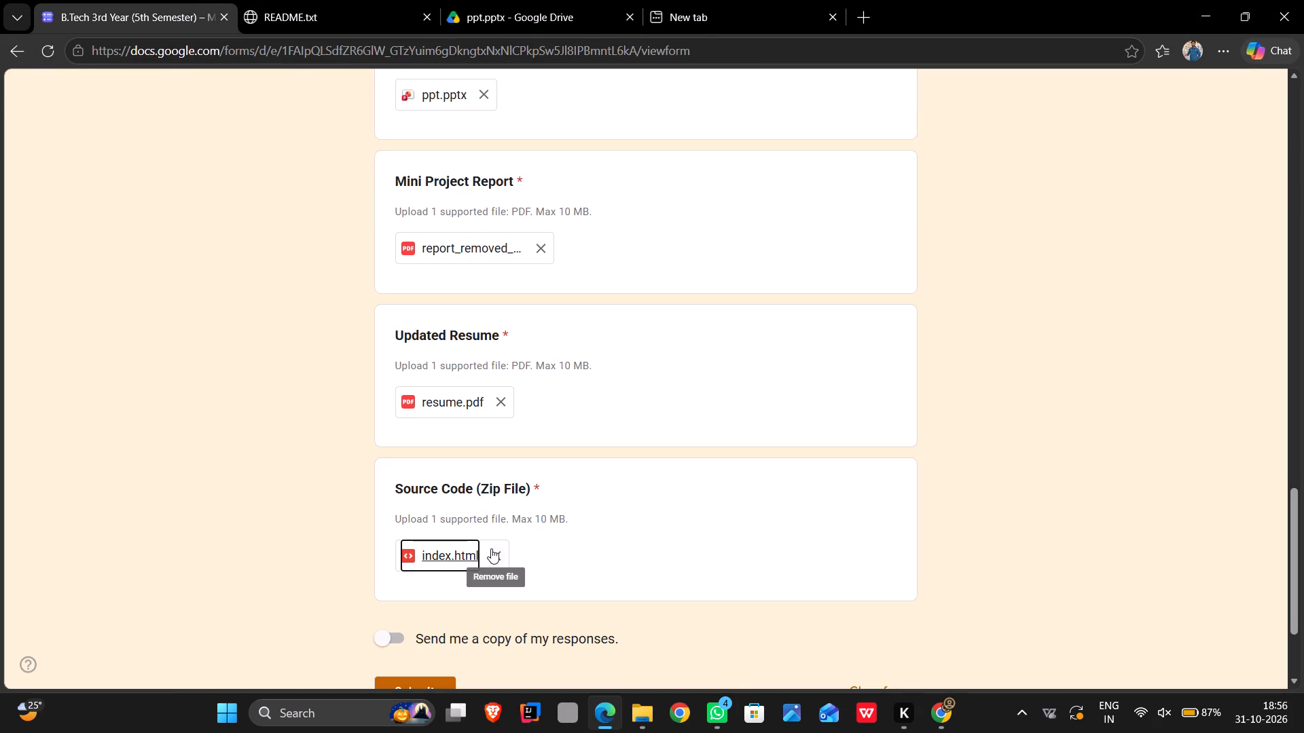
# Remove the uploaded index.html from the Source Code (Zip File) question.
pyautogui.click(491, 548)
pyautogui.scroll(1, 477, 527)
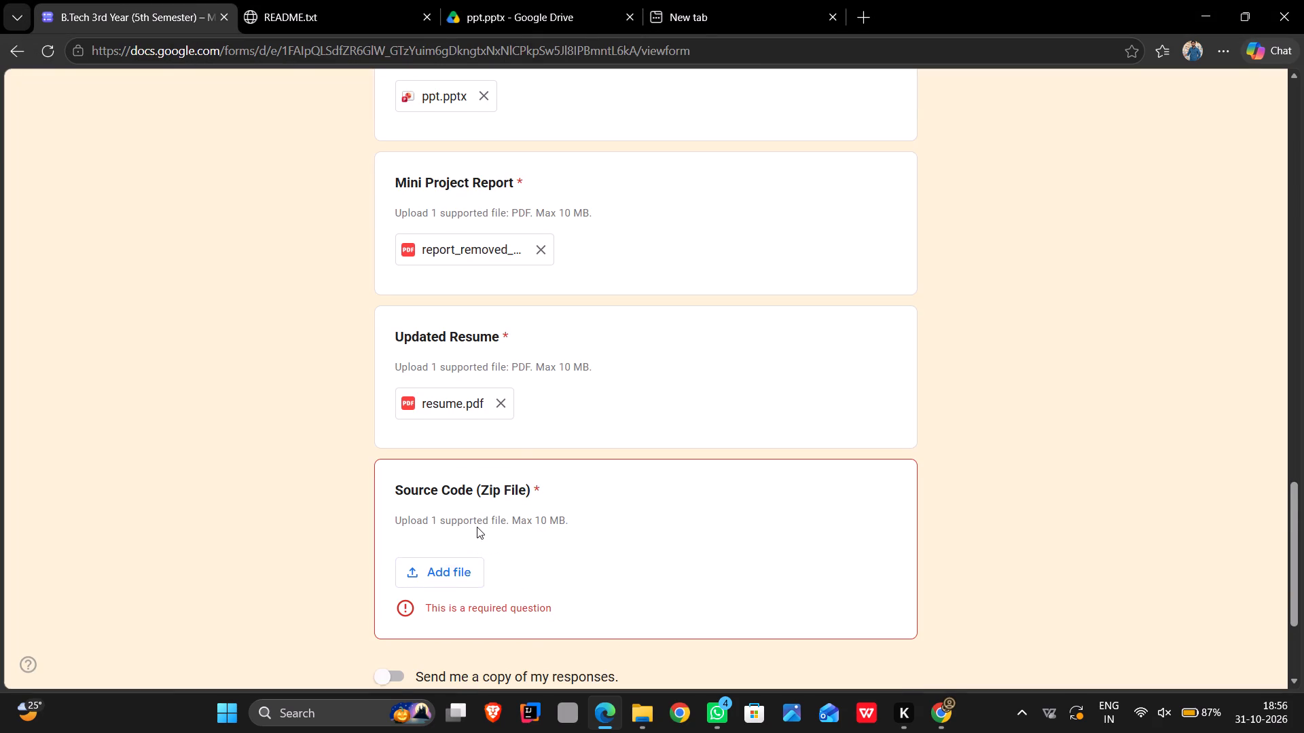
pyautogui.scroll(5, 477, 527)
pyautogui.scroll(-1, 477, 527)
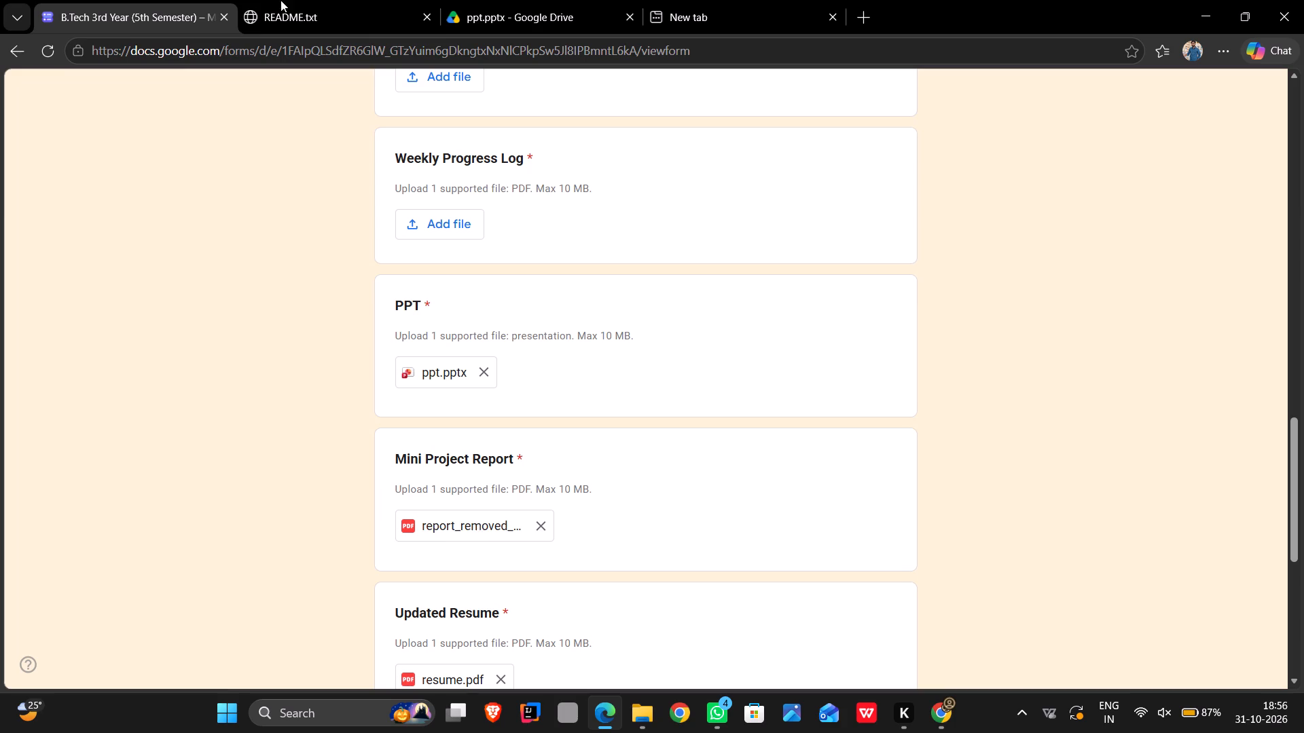
# Review the slides of the uploaded ppt.pptx in its Google Drive tab, from the title slide through the references.
pyautogui.click(289, 3)
pyautogui.click(479, 7)
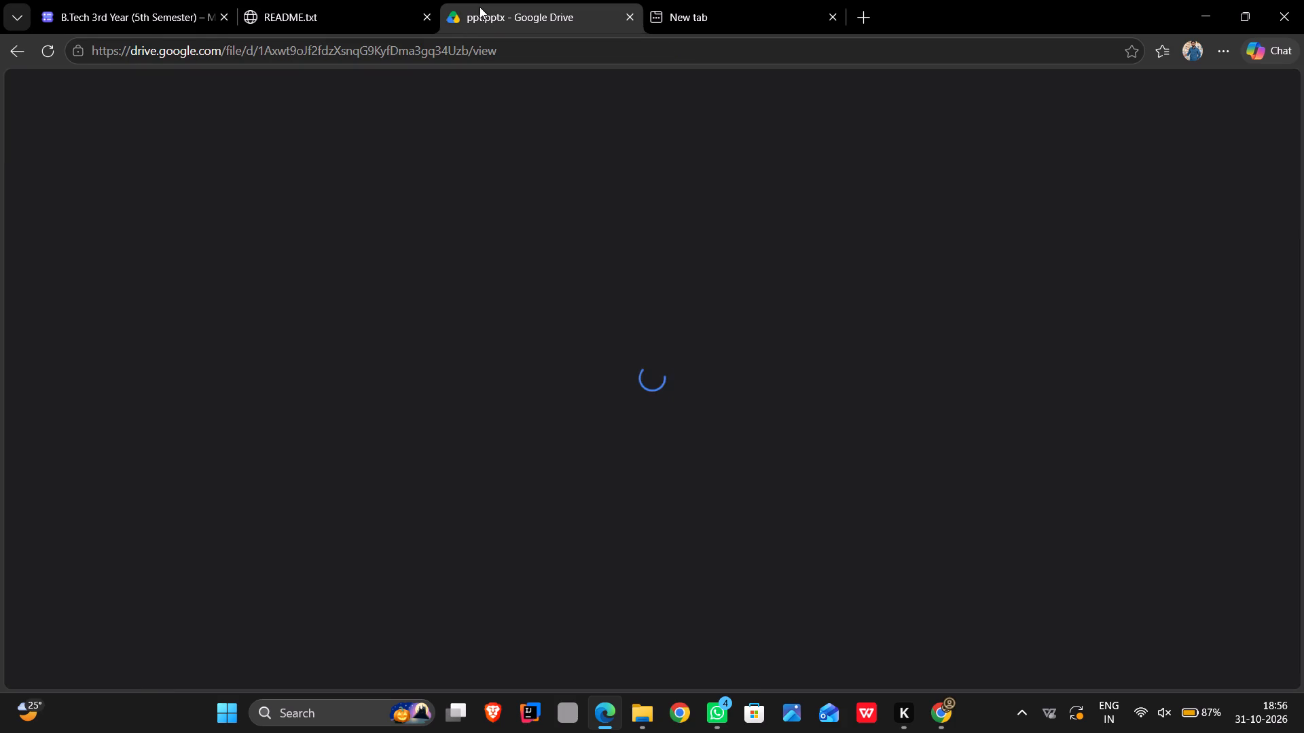
pyautogui.scroll(-3, 631, 386)
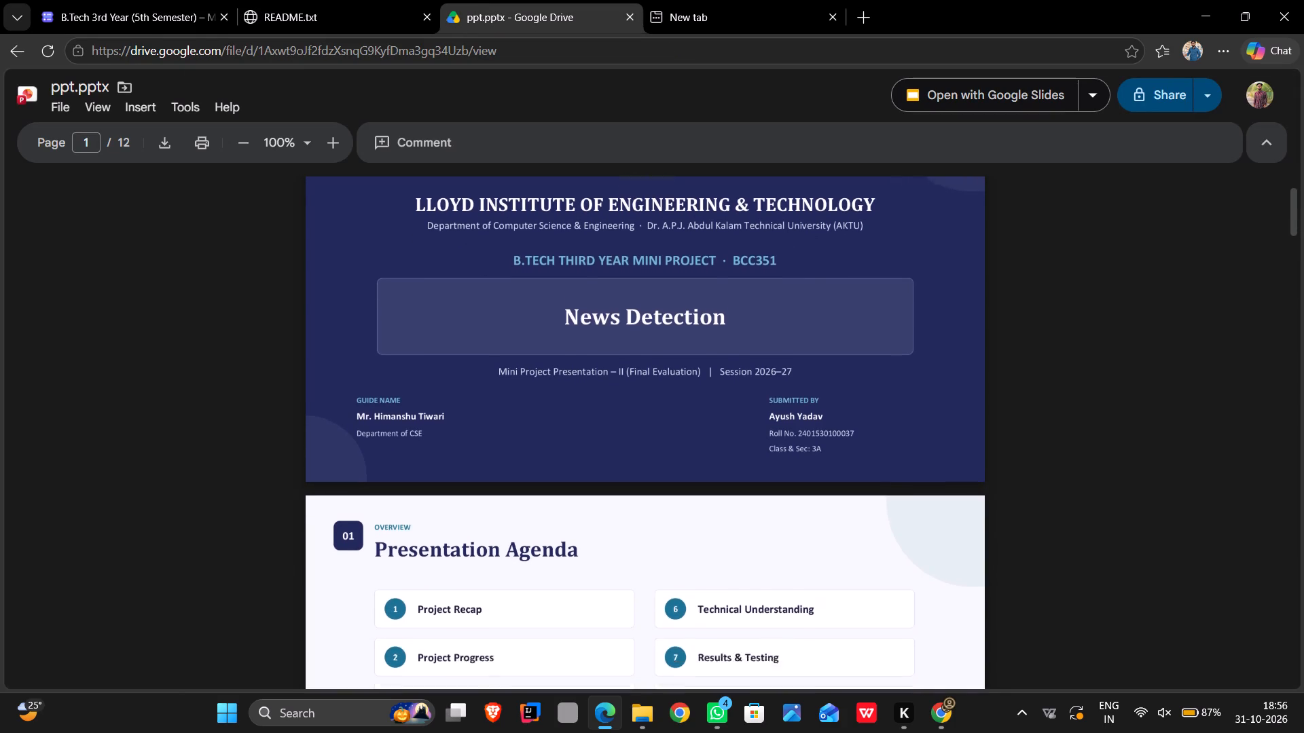
pyautogui.scroll(-5, 631, 386)
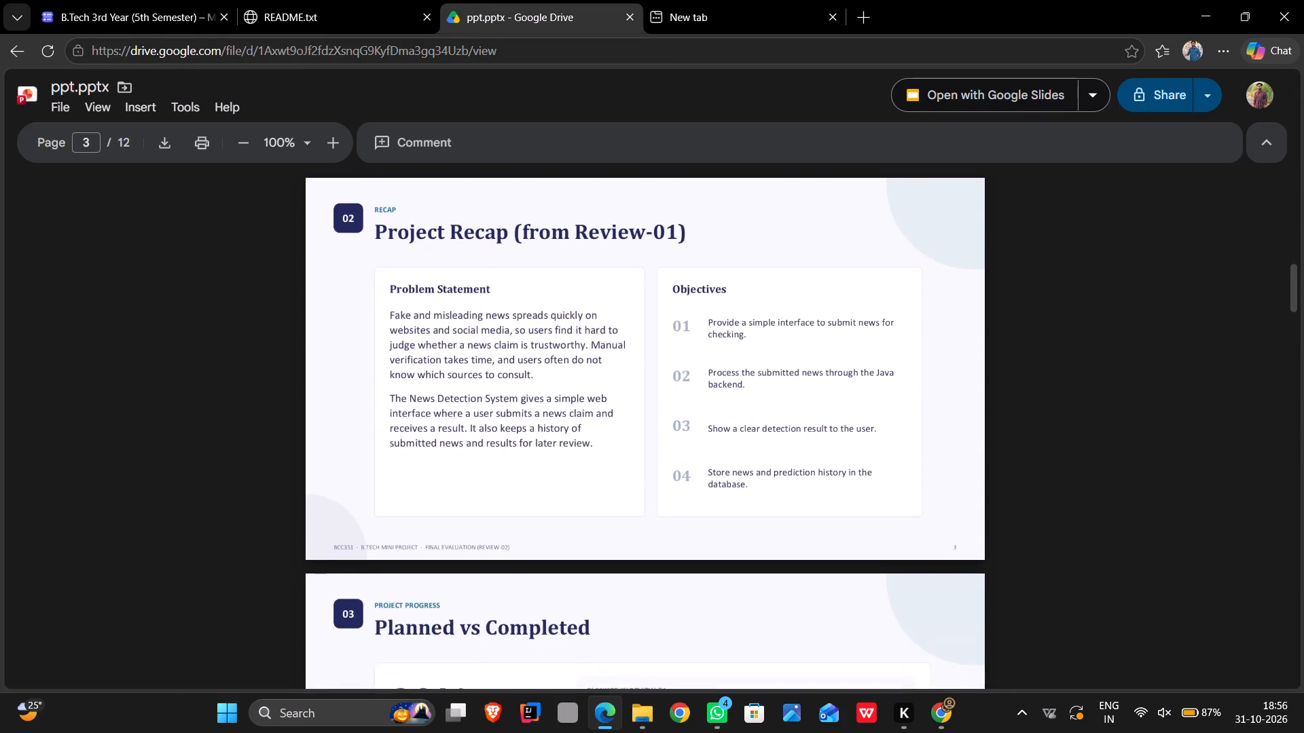
pyautogui.scroll(-1, 631, 386)
pyautogui.scroll(11, 631, 386)
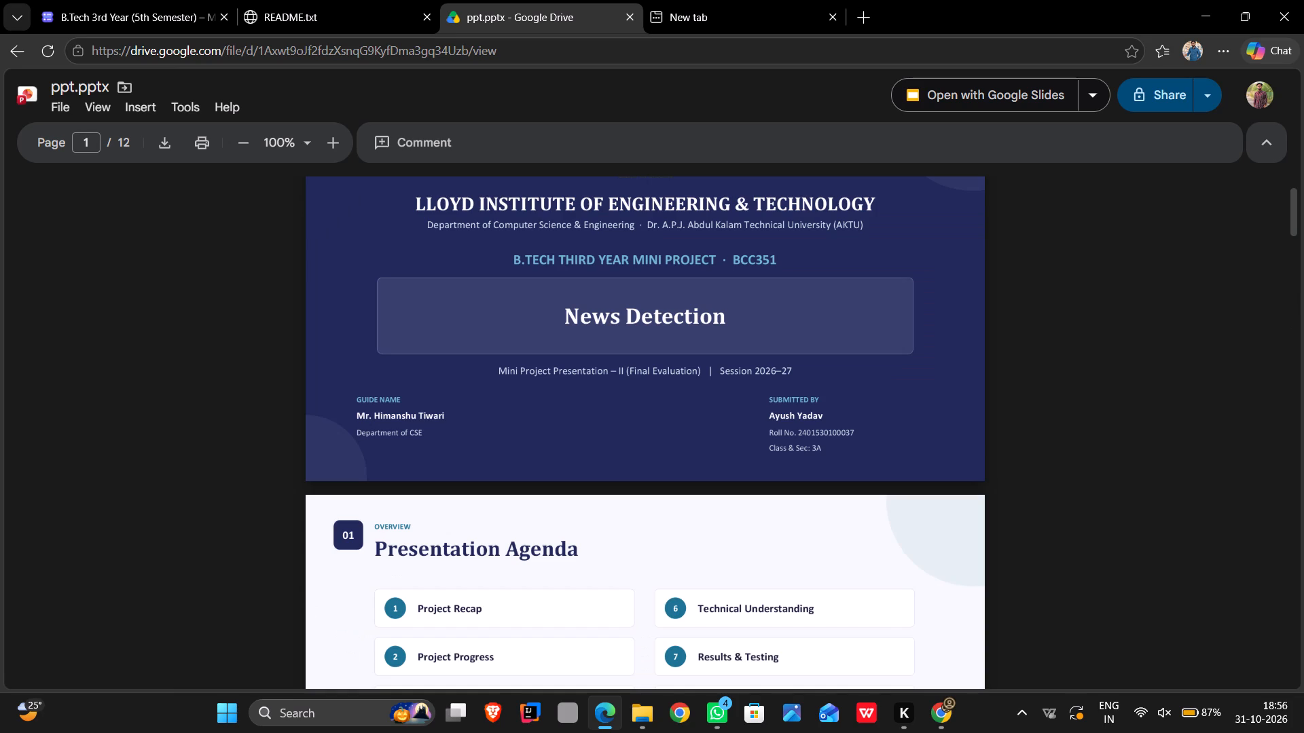
pyautogui.scroll(-2, 631, 386)
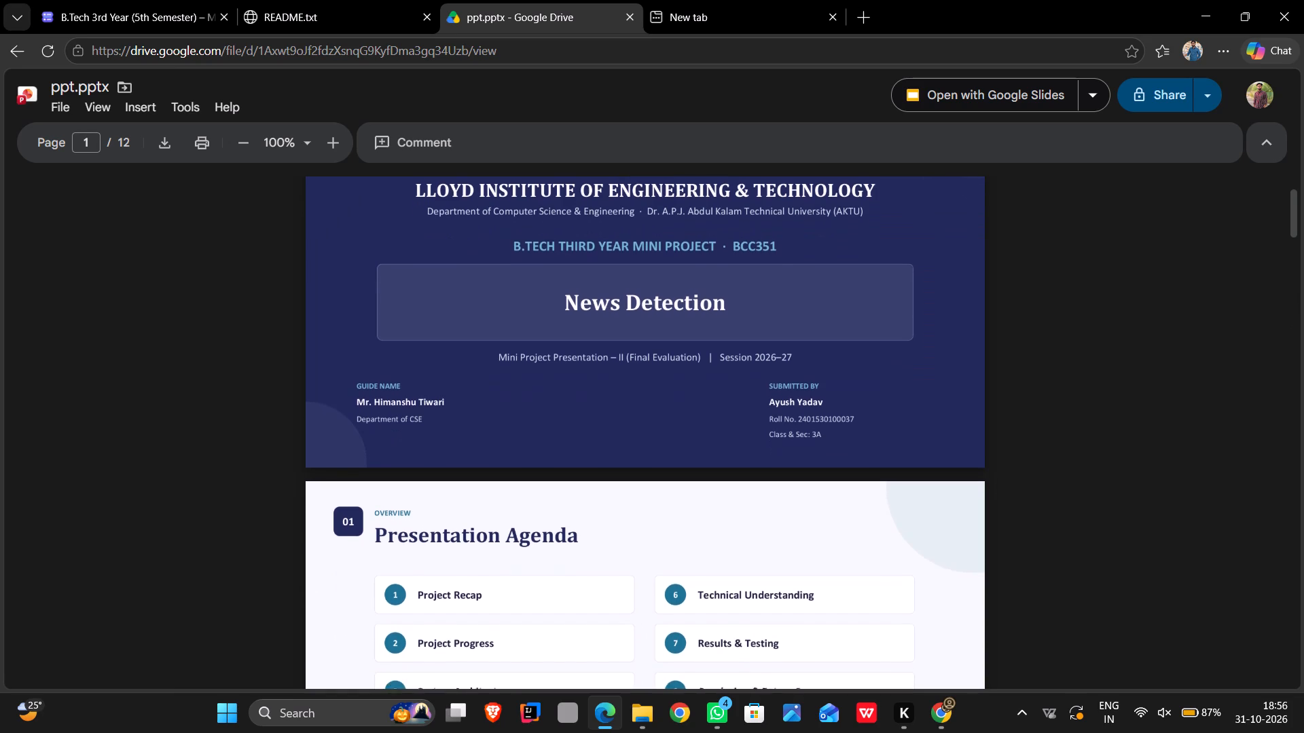
pyautogui.scroll(-10, 631, 386)
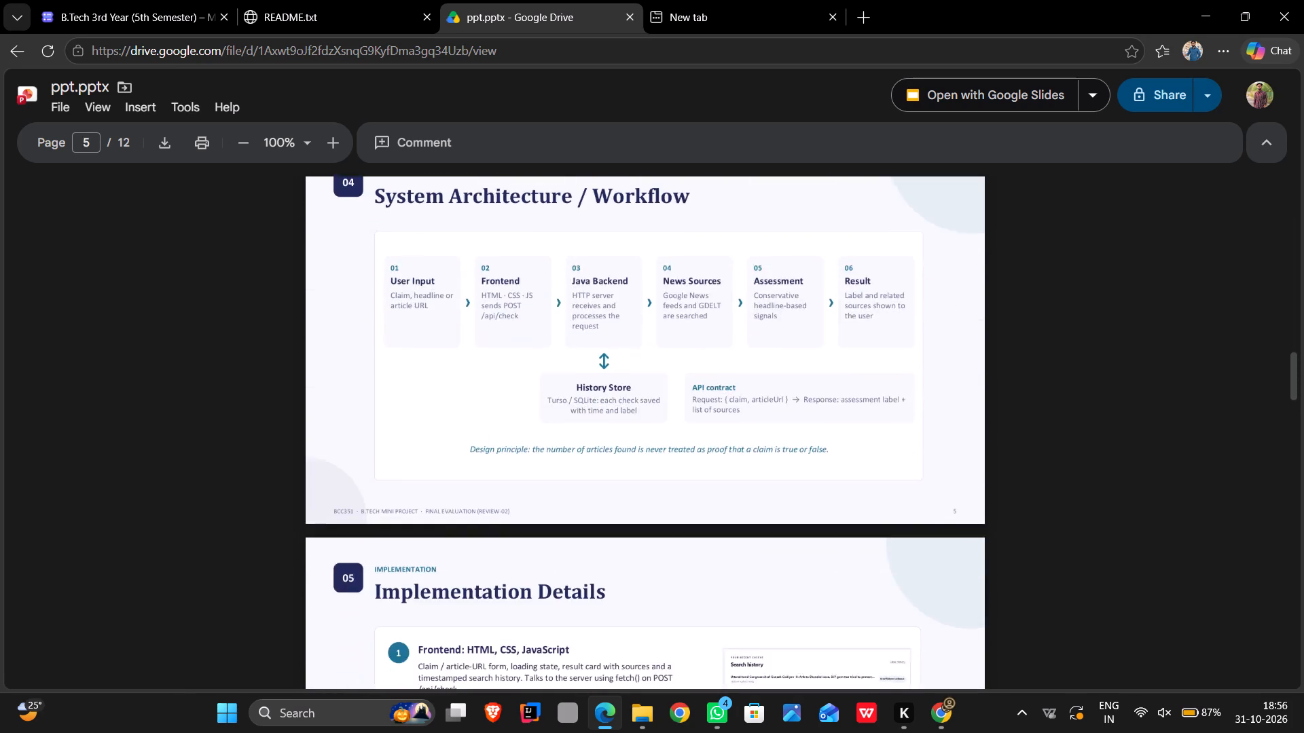
pyautogui.scroll(-3, 631, 386)
pyautogui.scroll(1, 631, 386)
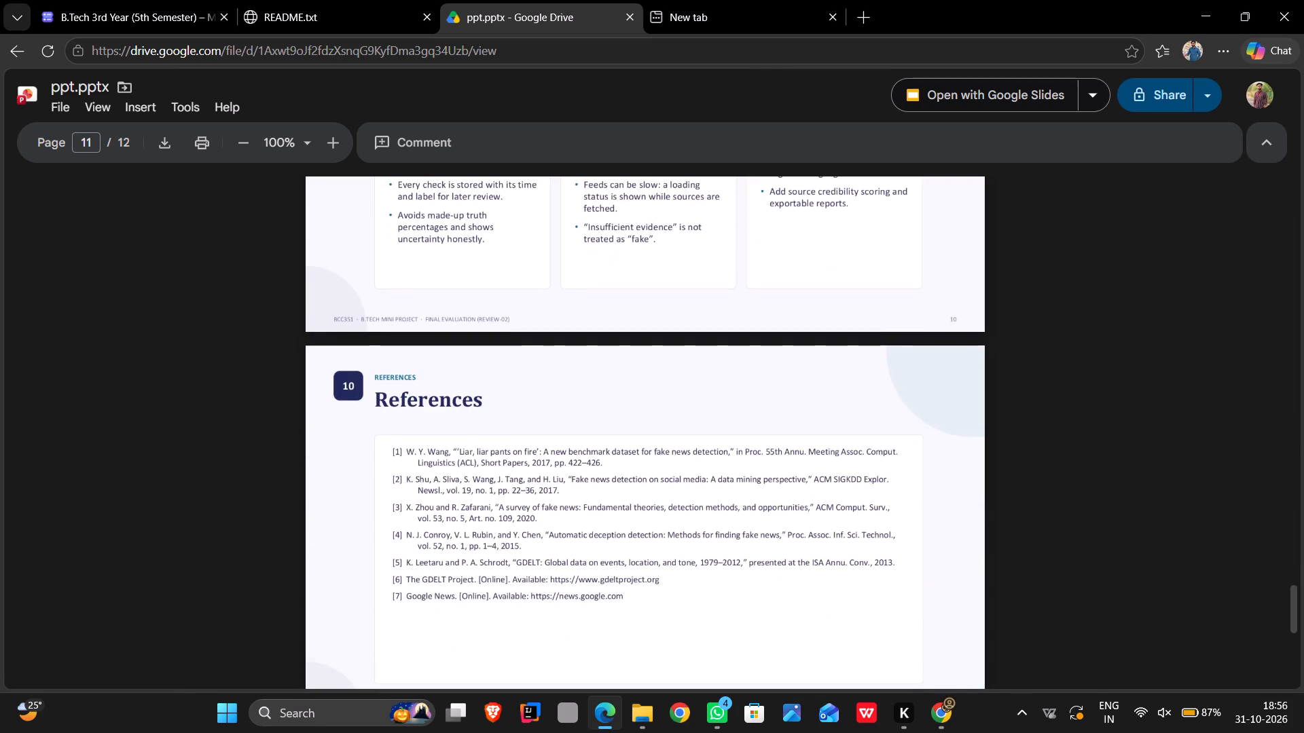
pyautogui.scroll(1, 631, 386)
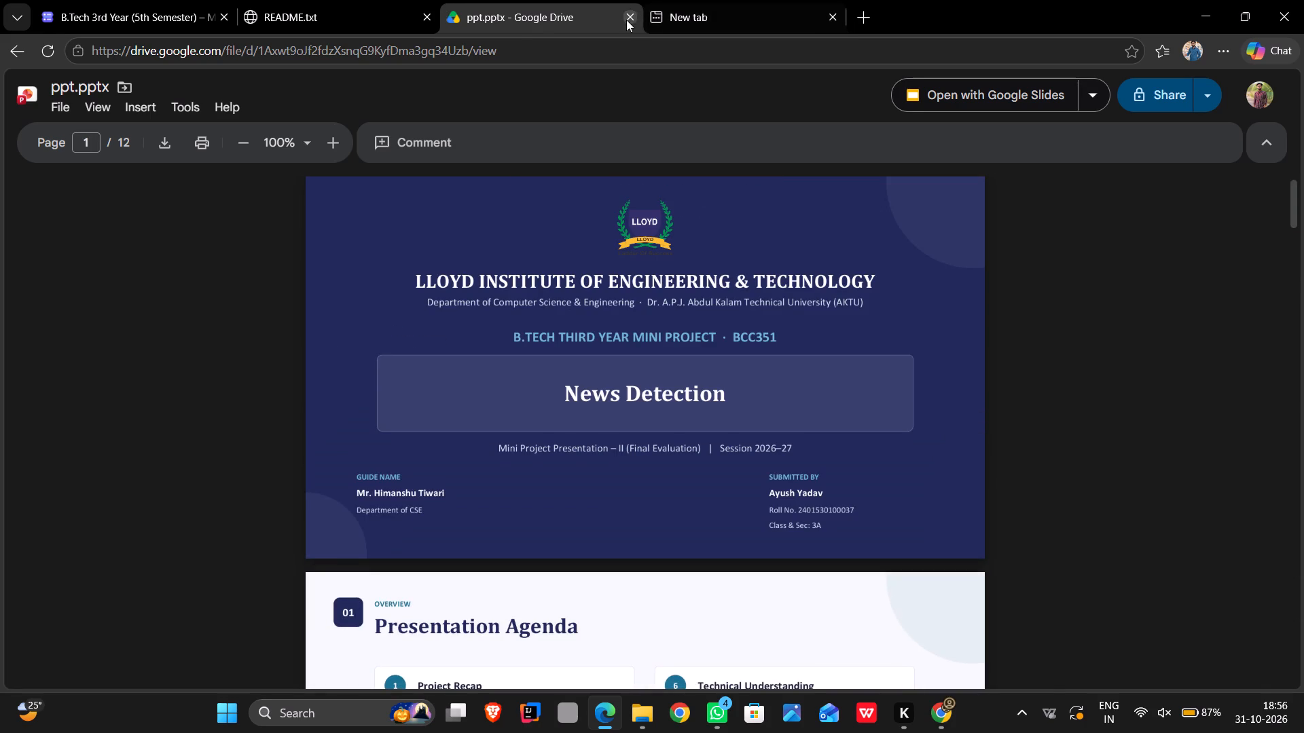
# Close the new tab, ppt.pptx and README.txt tabs and return to the form's Source Code (Zip File) question.
pyautogui.click(700, 14)
pyautogui.hotkey('ctrl', 'F4')
pyautogui.hotkey('ctrl', 'F4')
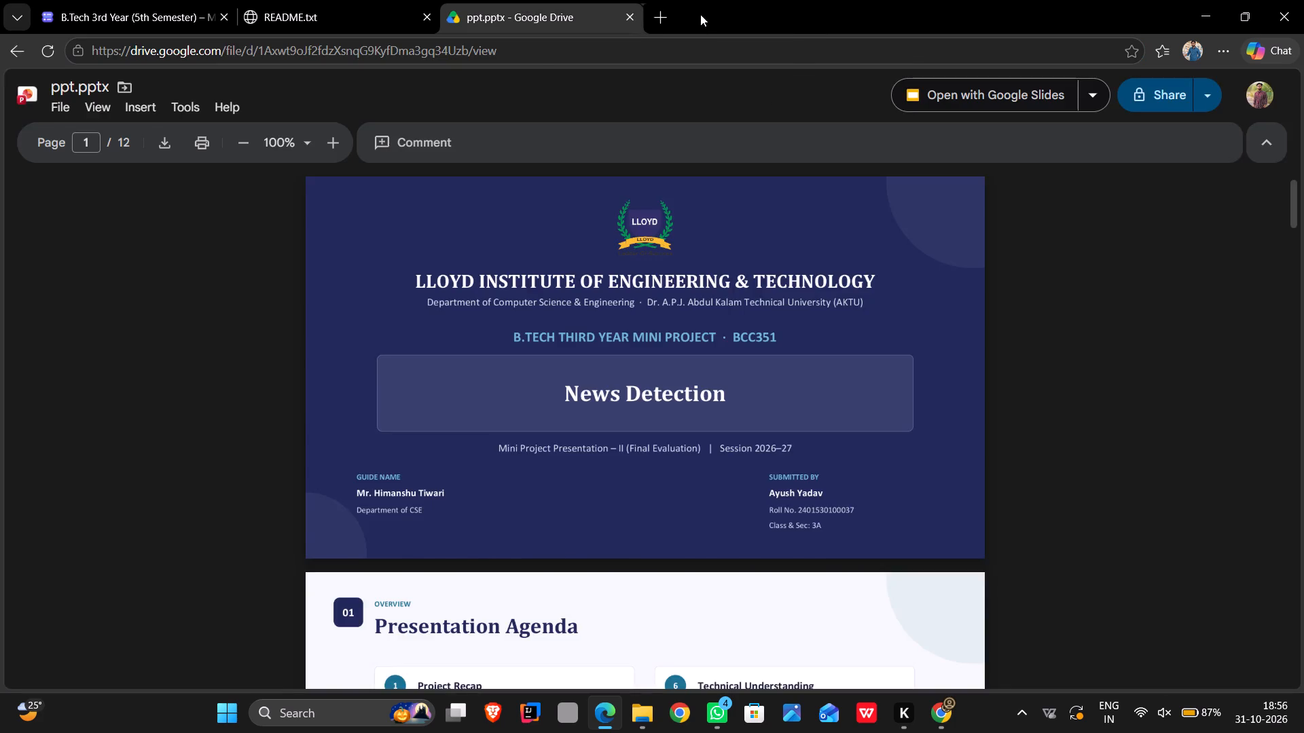
pyautogui.hotkey('ctrl', 'F4')
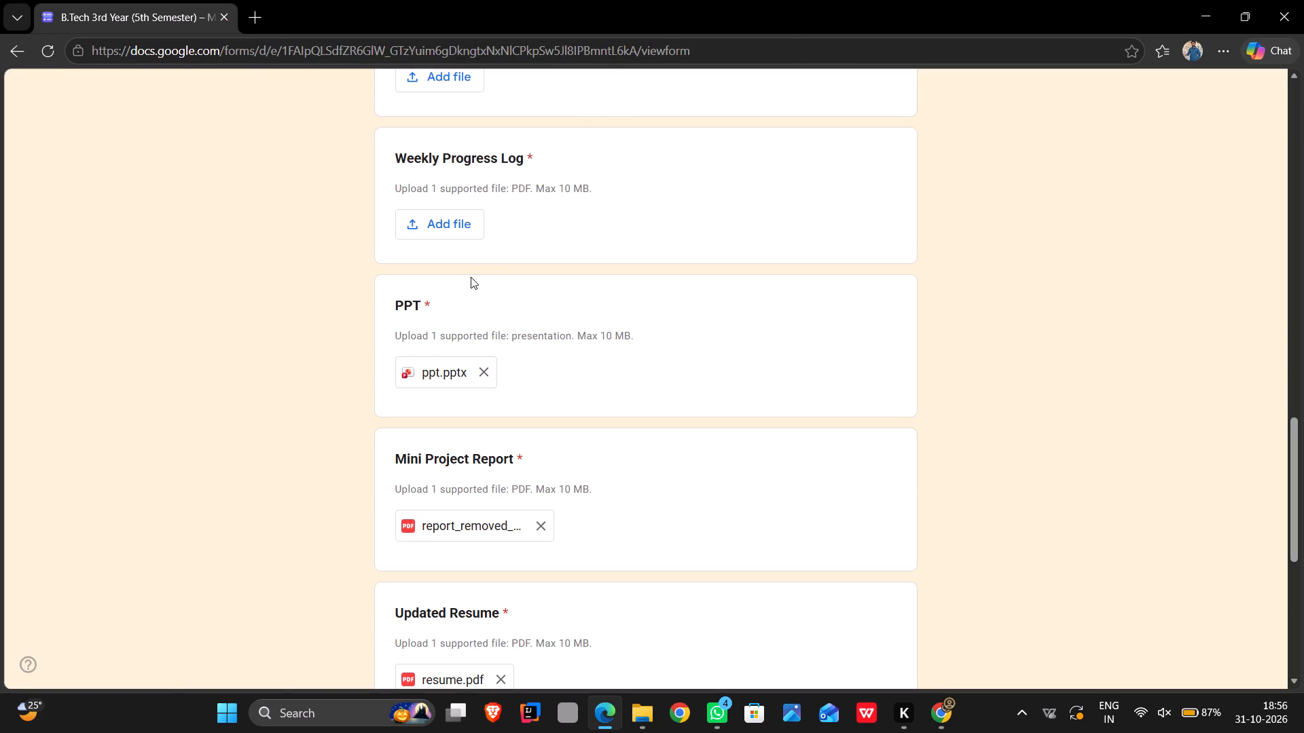
pyautogui.scroll(-4, 512, 410)
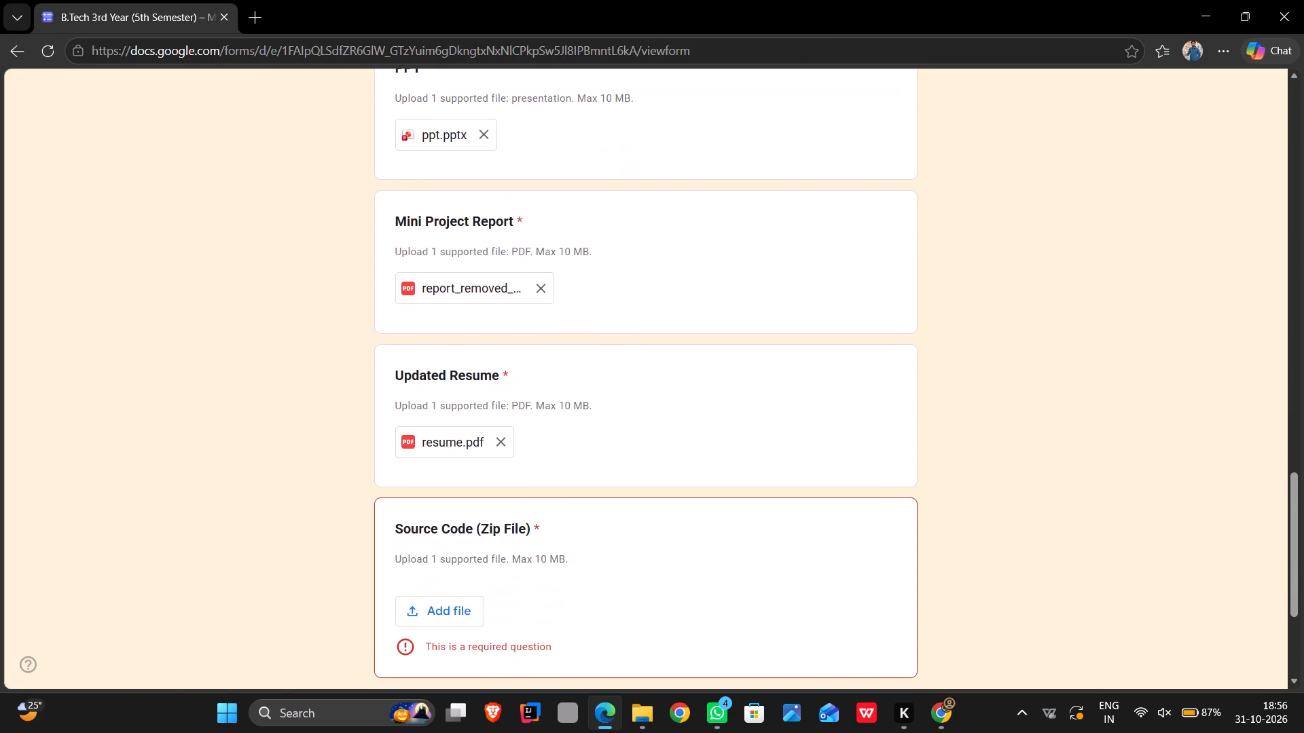
# Open the file upload dialog for the Source Code (Zip File) question.
pyautogui.click(456, 624)
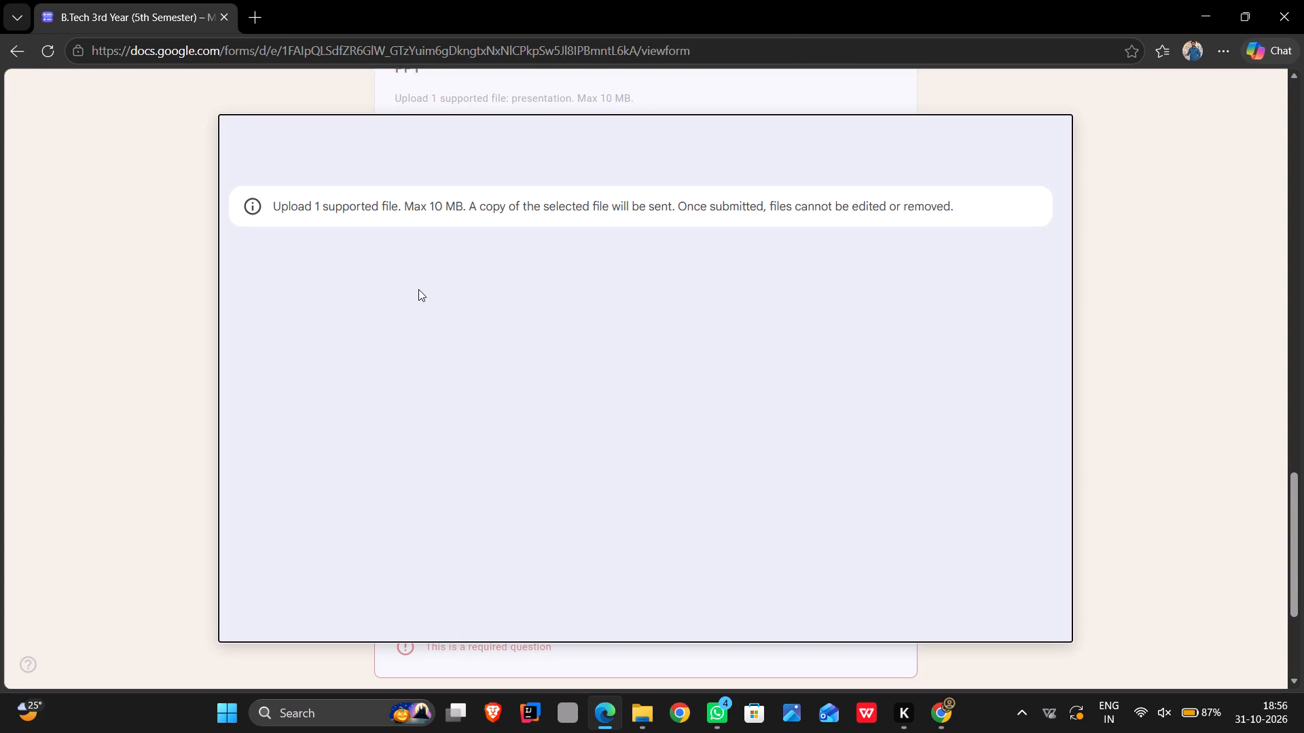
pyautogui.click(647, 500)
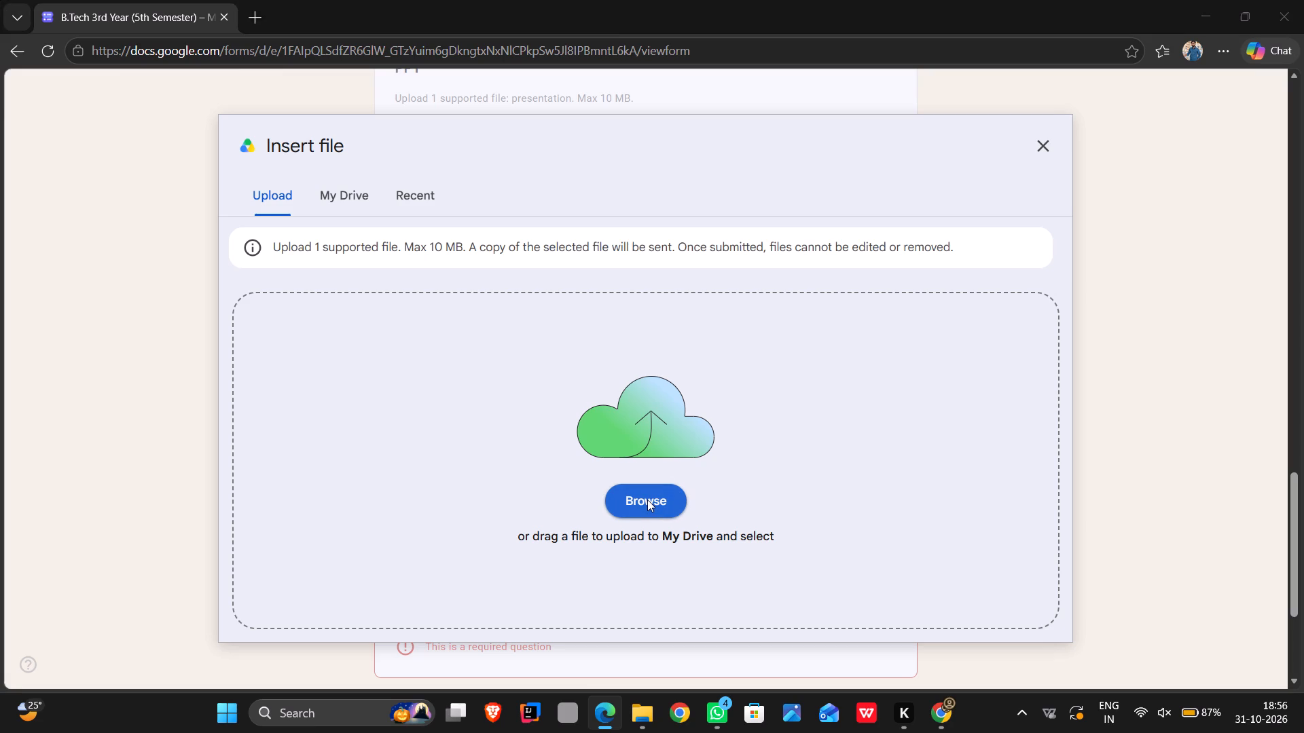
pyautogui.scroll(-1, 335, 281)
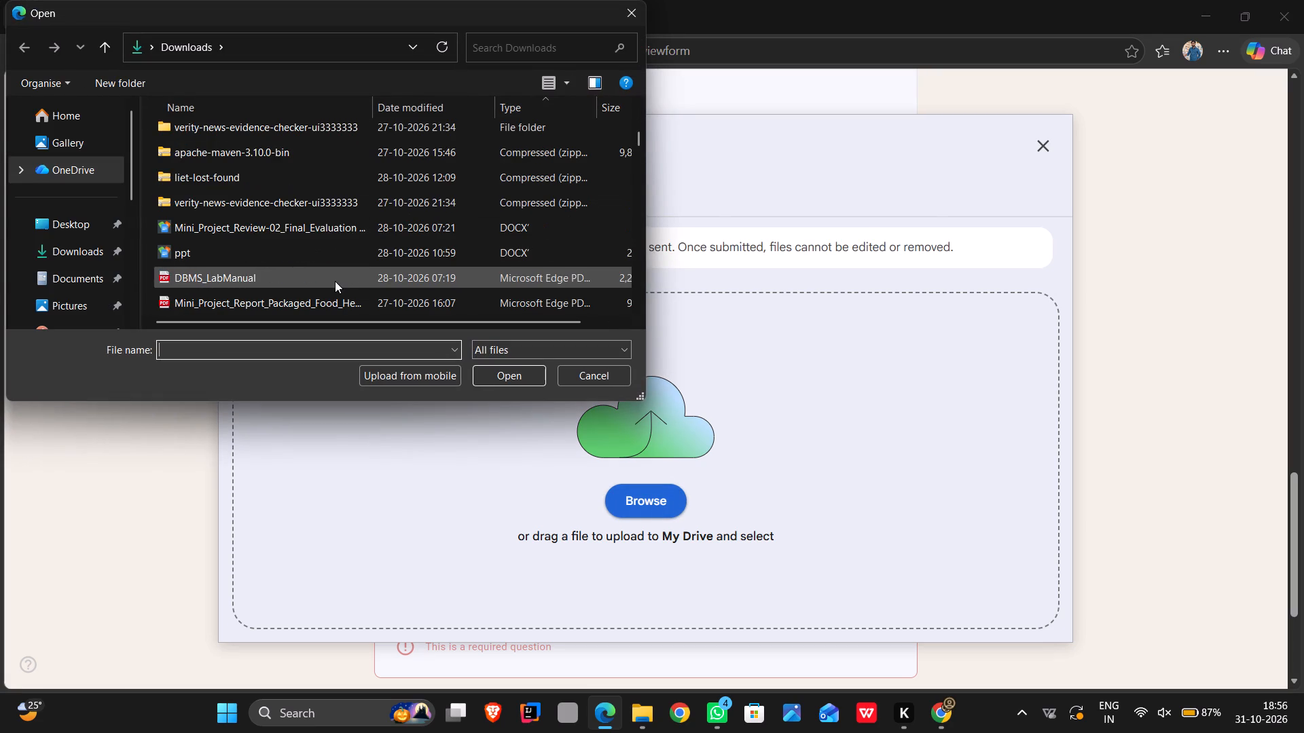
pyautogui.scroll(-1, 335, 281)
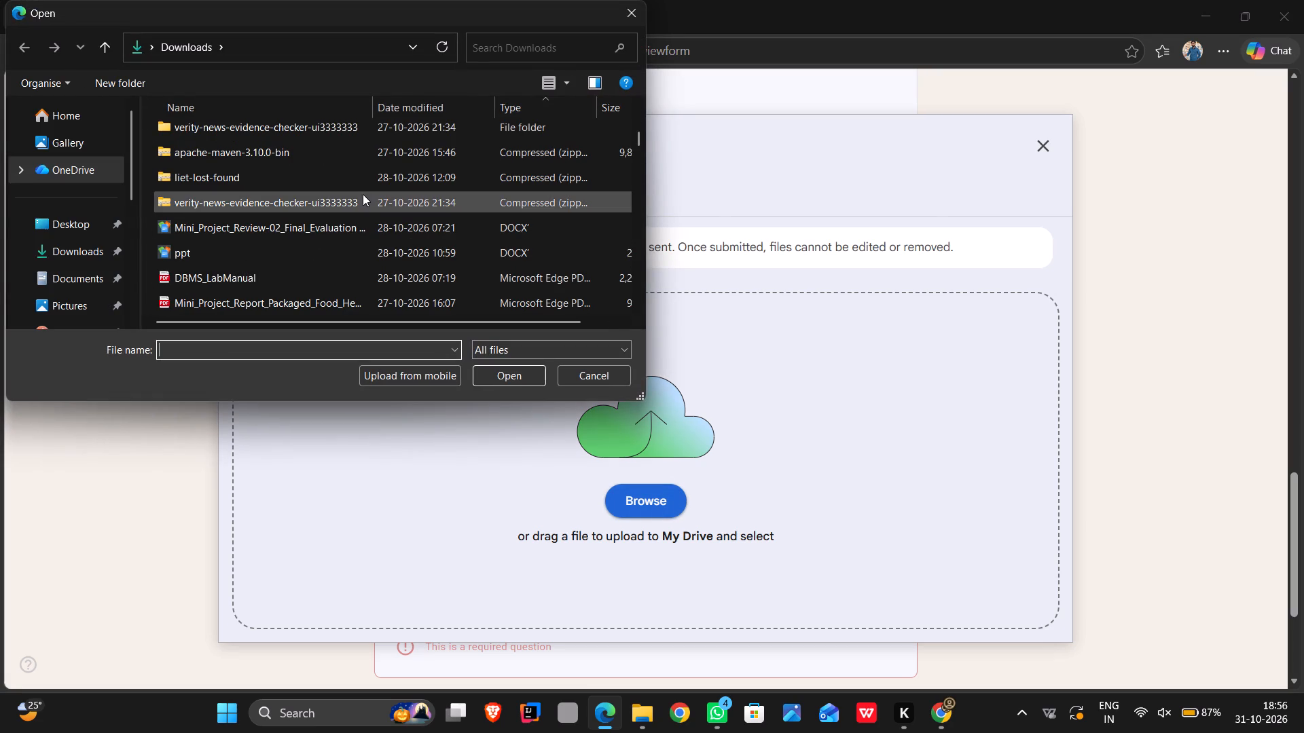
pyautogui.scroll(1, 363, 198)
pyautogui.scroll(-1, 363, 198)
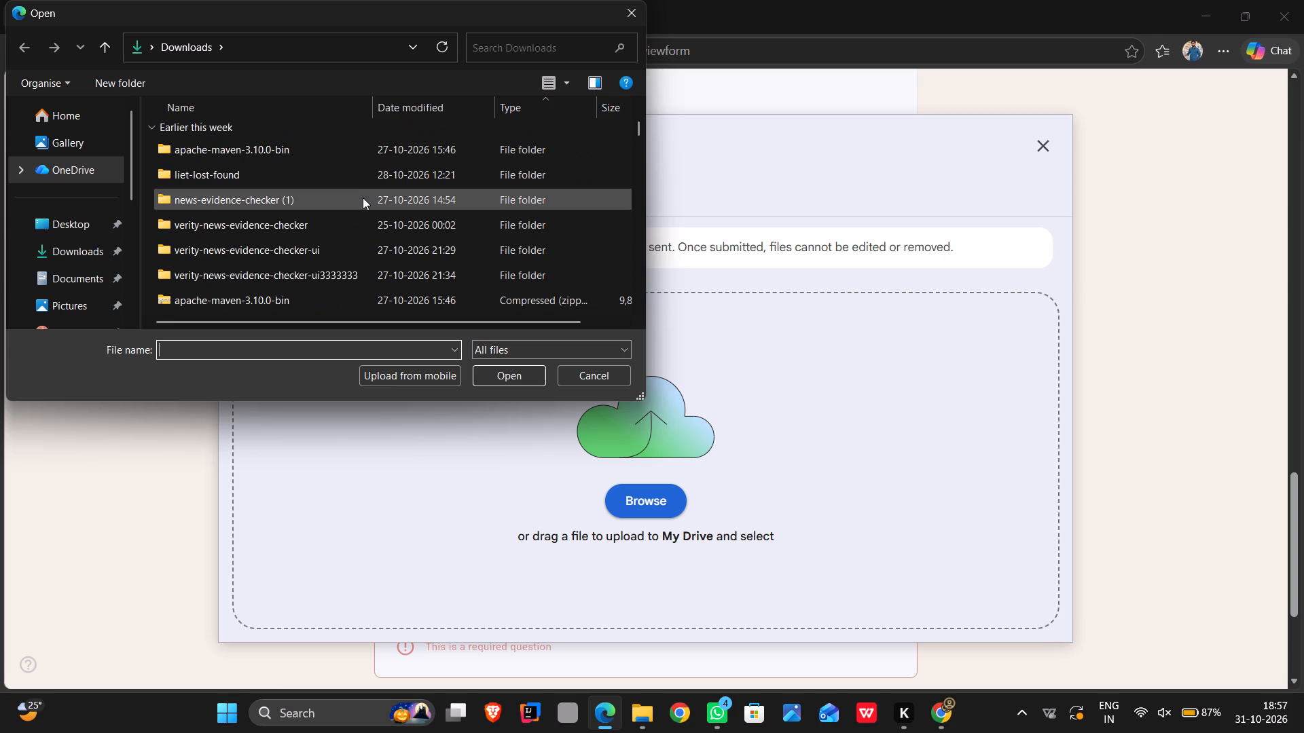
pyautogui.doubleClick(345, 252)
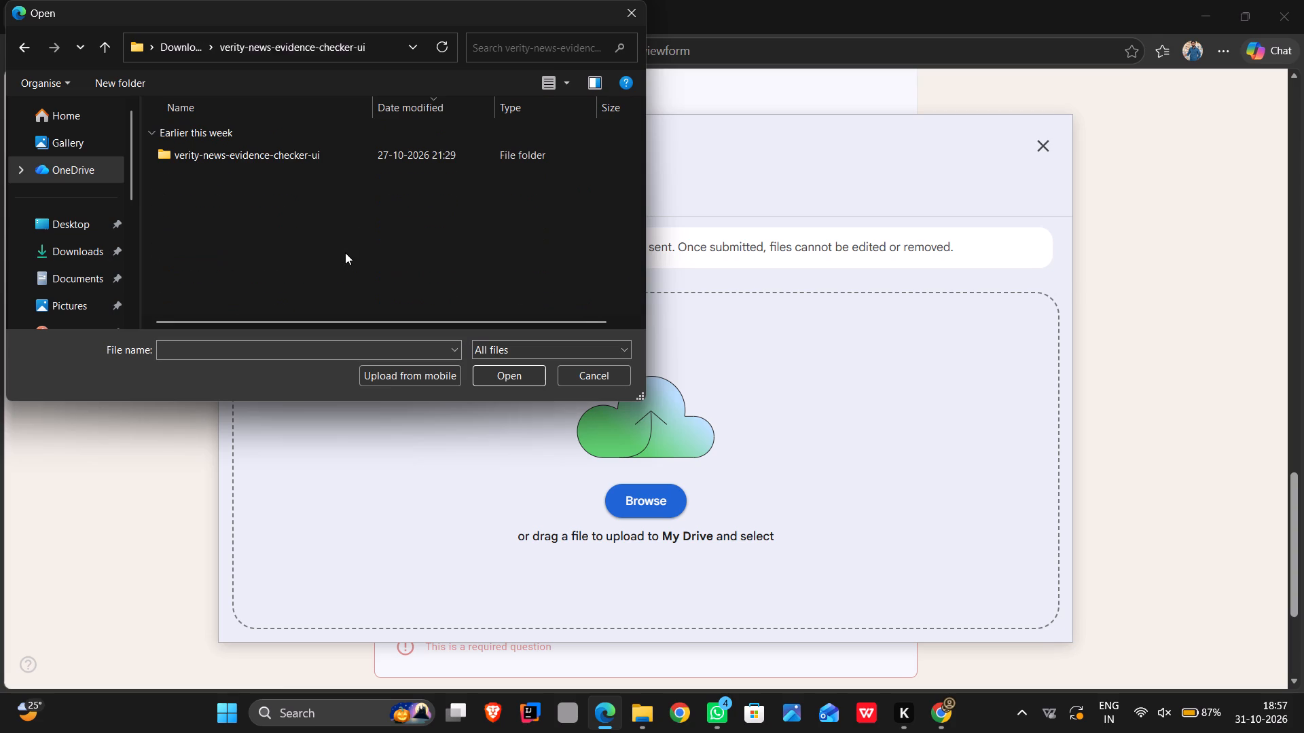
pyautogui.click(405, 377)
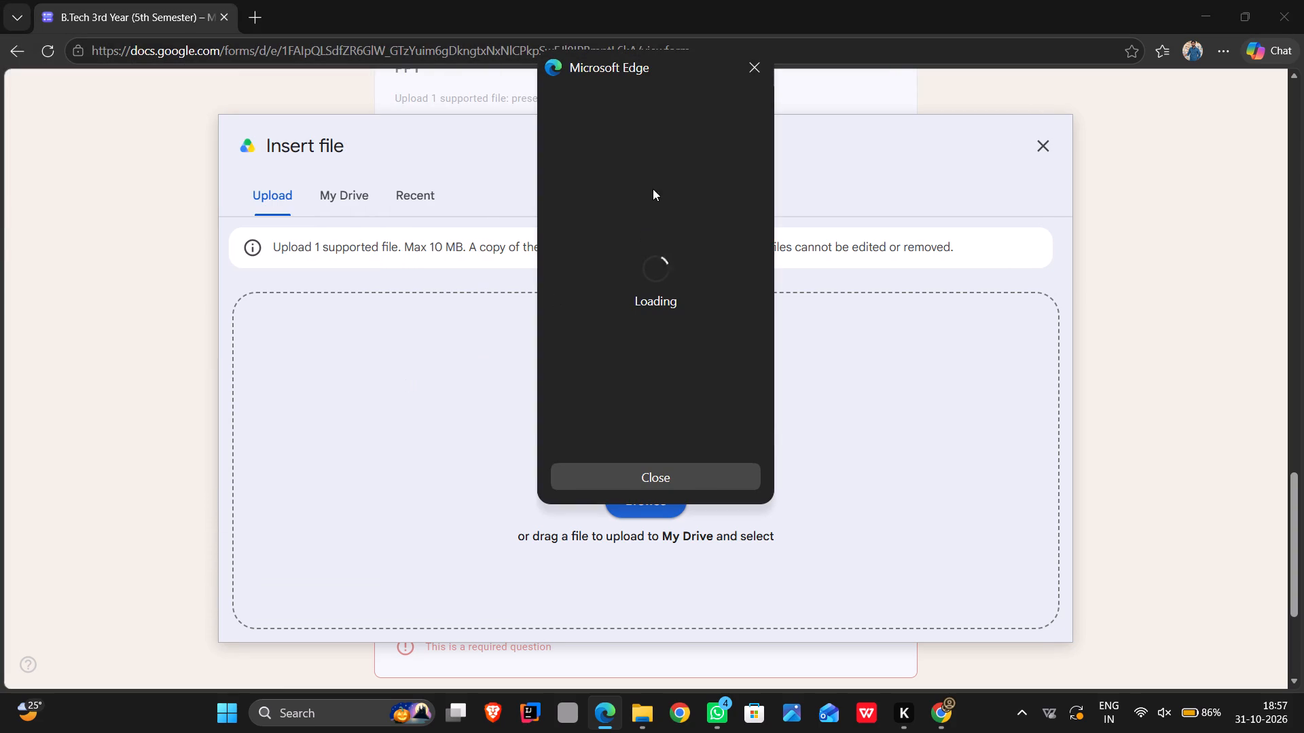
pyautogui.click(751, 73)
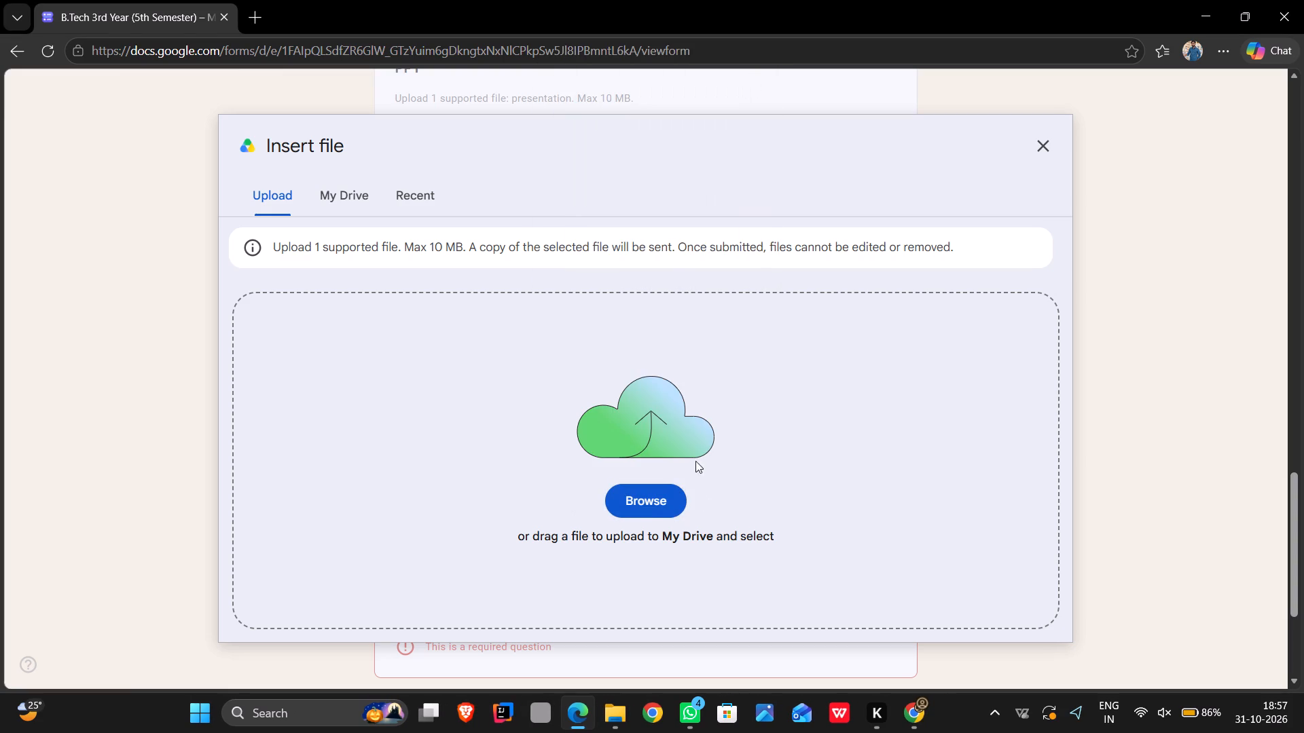
# Upload the compressed verity-news-evidence-checker-ui3333333 file from Downloads to the Source Code (Zip File) question.
pyautogui.click(645, 504)
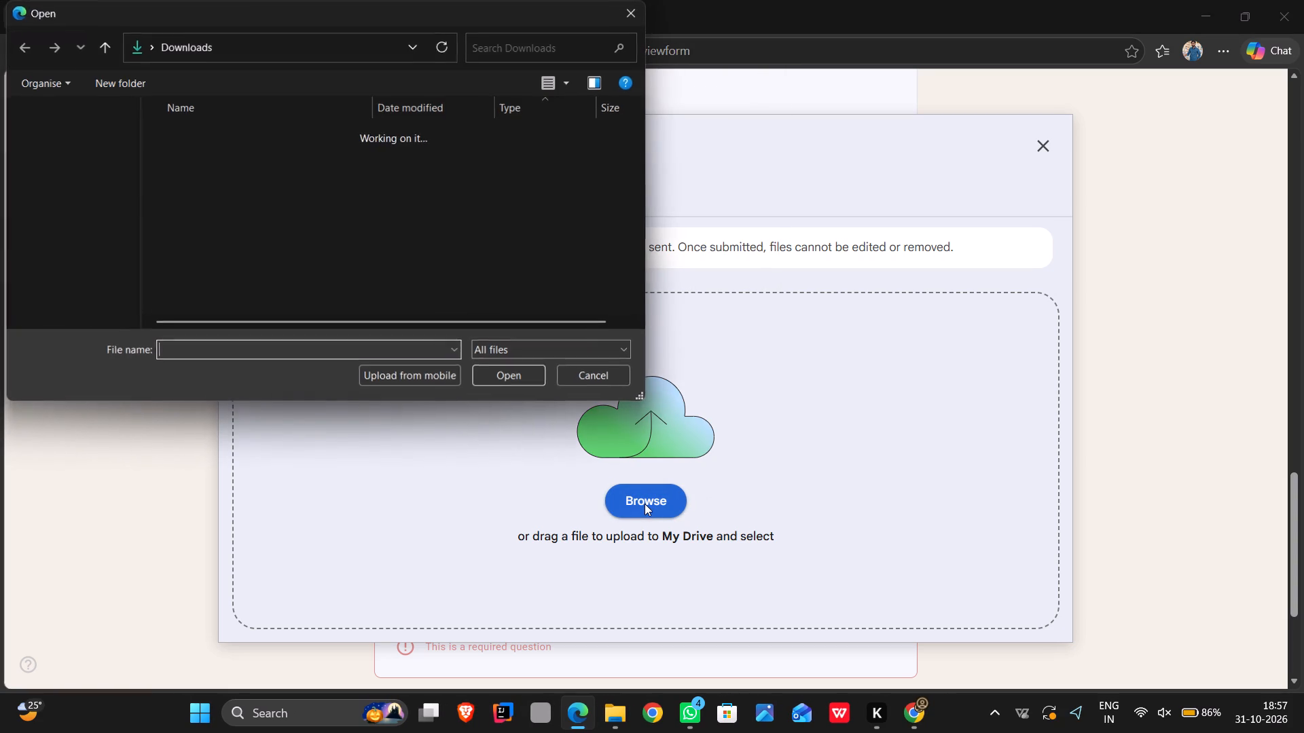
pyautogui.scroll(-1, 282, 282)
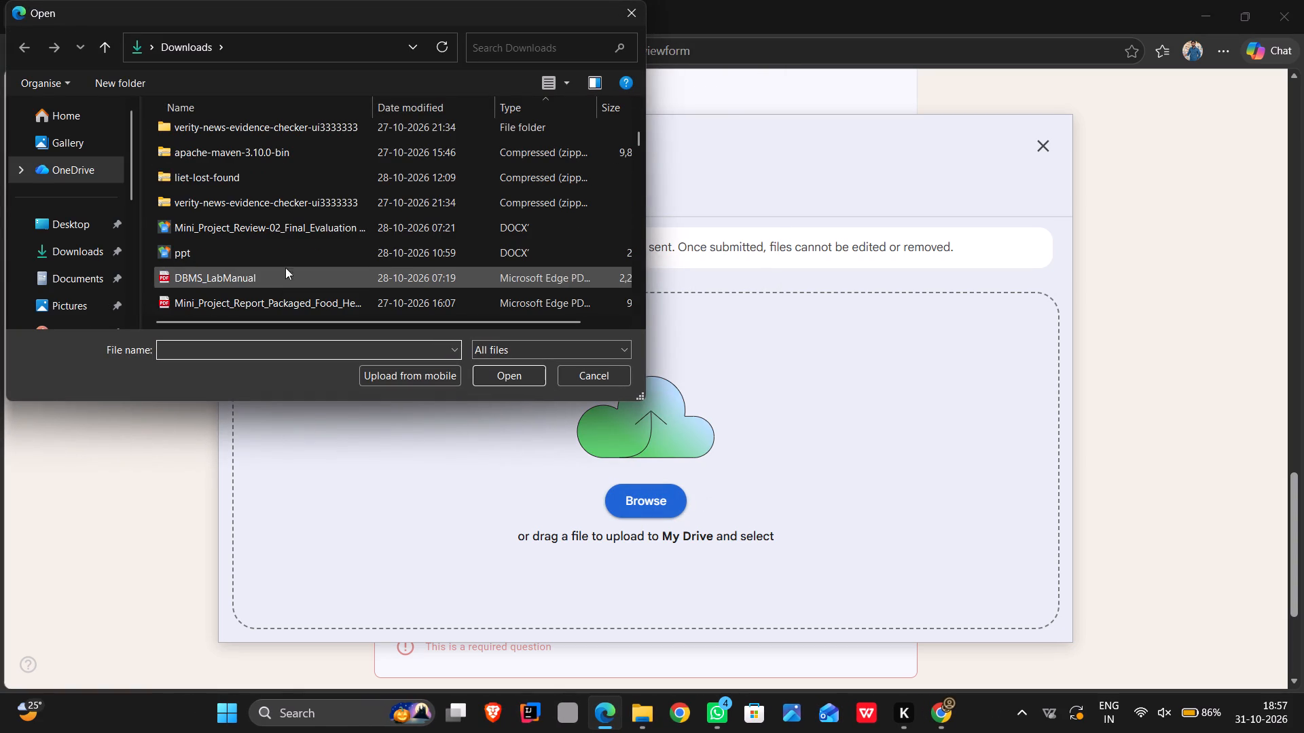
pyautogui.click(321, 207)
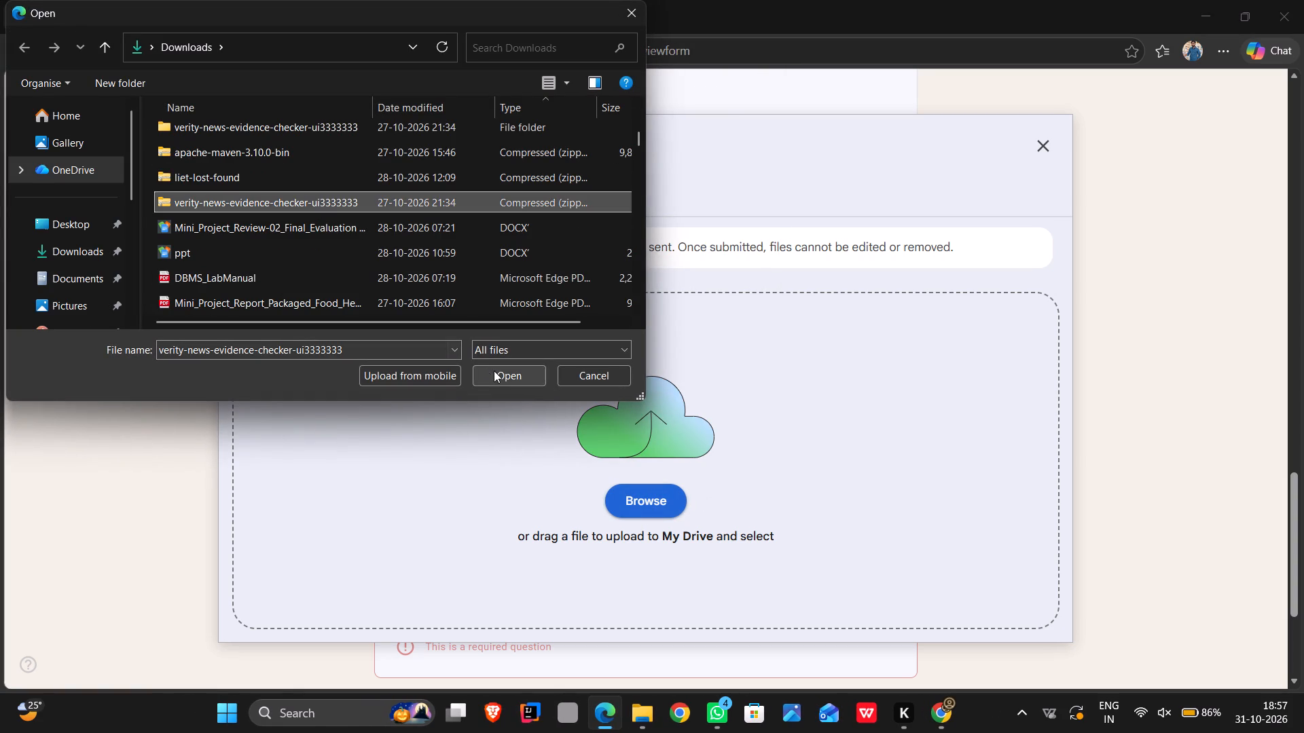
pyautogui.click(497, 373)
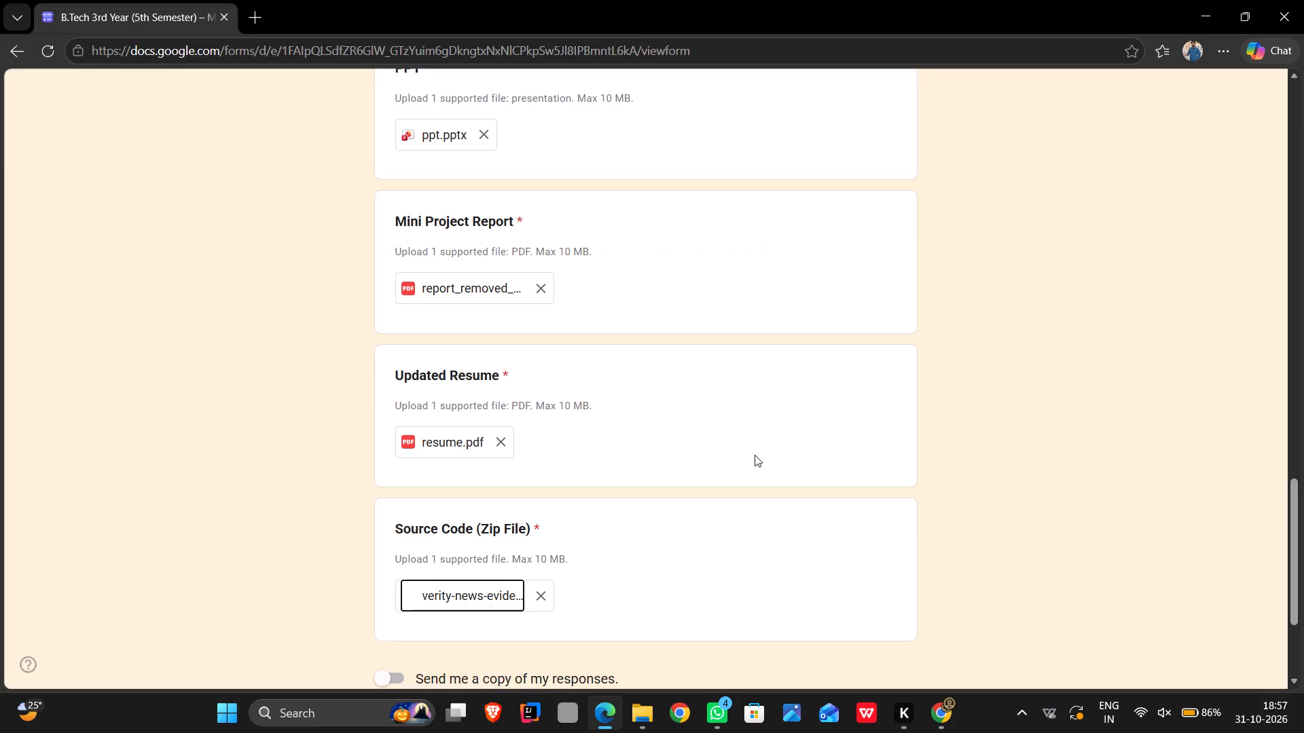
# Open the uploaded source code zip in Google Drive and examine the contents of its verity-news-evidence-checker-ui folder.
pyautogui.scroll(-1, 755, 455)
pyautogui.click(465, 588)
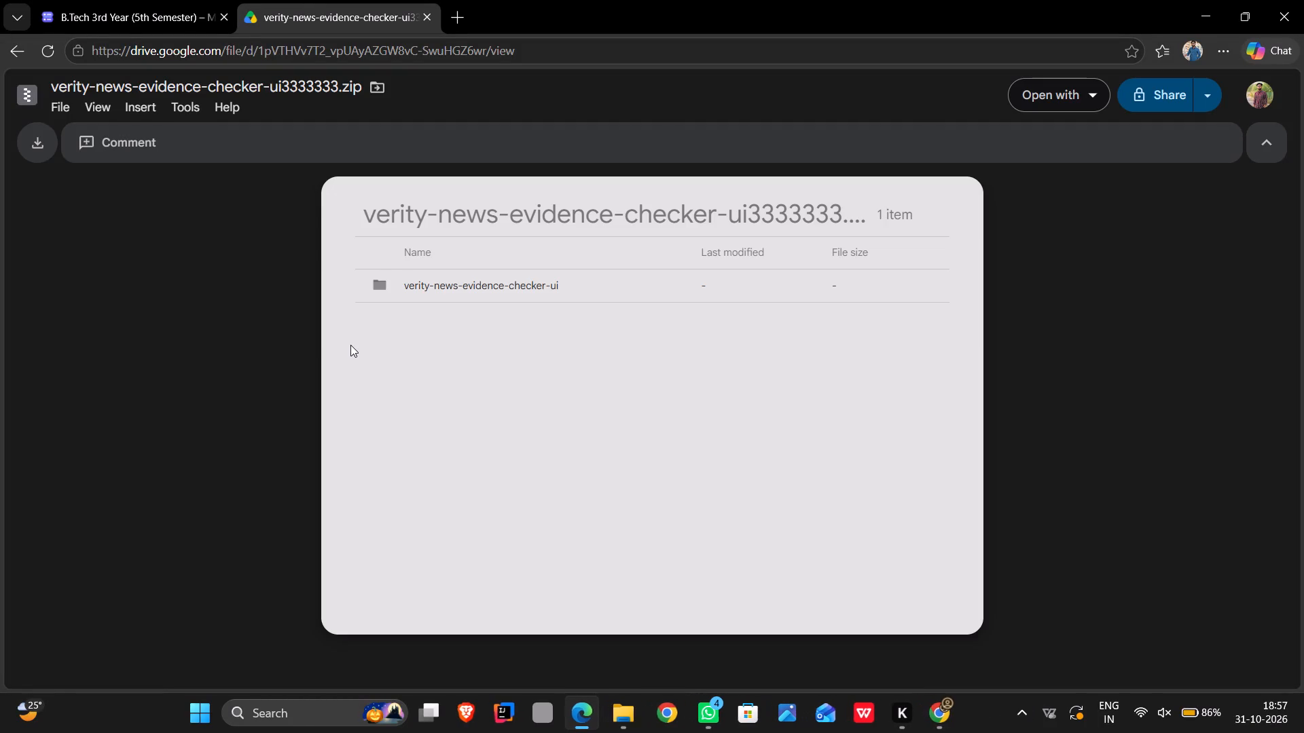
pyautogui.scroll(-3, 350, 345)
pyautogui.doubleClick(480, 289)
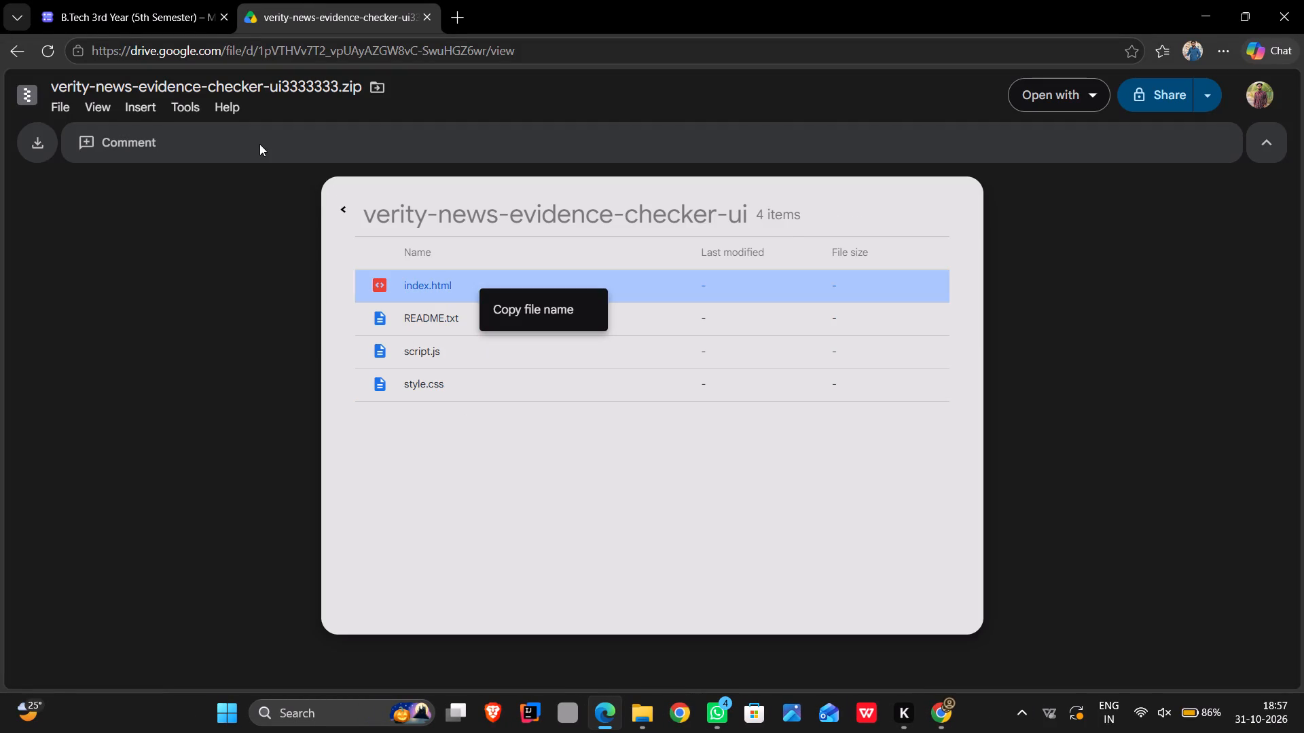
# Return to the form and review its file upload questions from Source Code (Zip File) back up to Approved Synopsis.
pyautogui.click(127, 0)
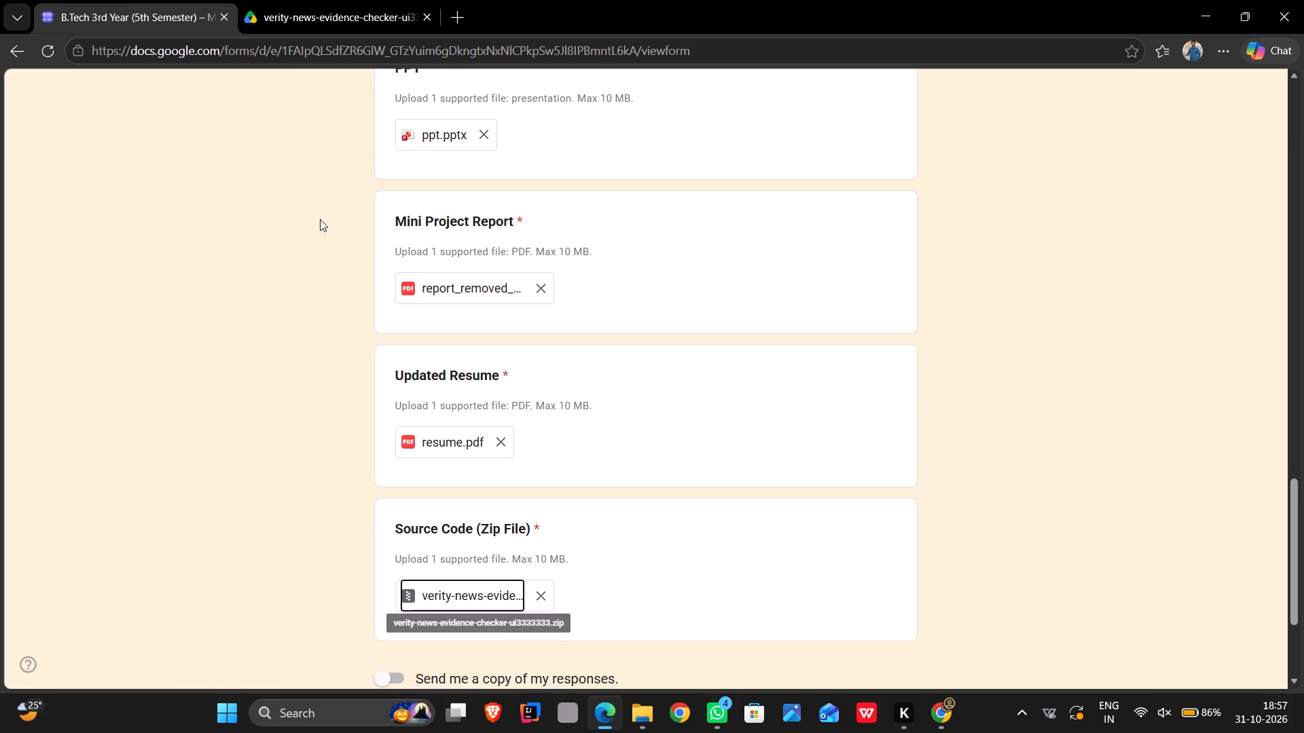
pyautogui.scroll(-2, 320, 219)
pyautogui.scroll(3, 320, 219)
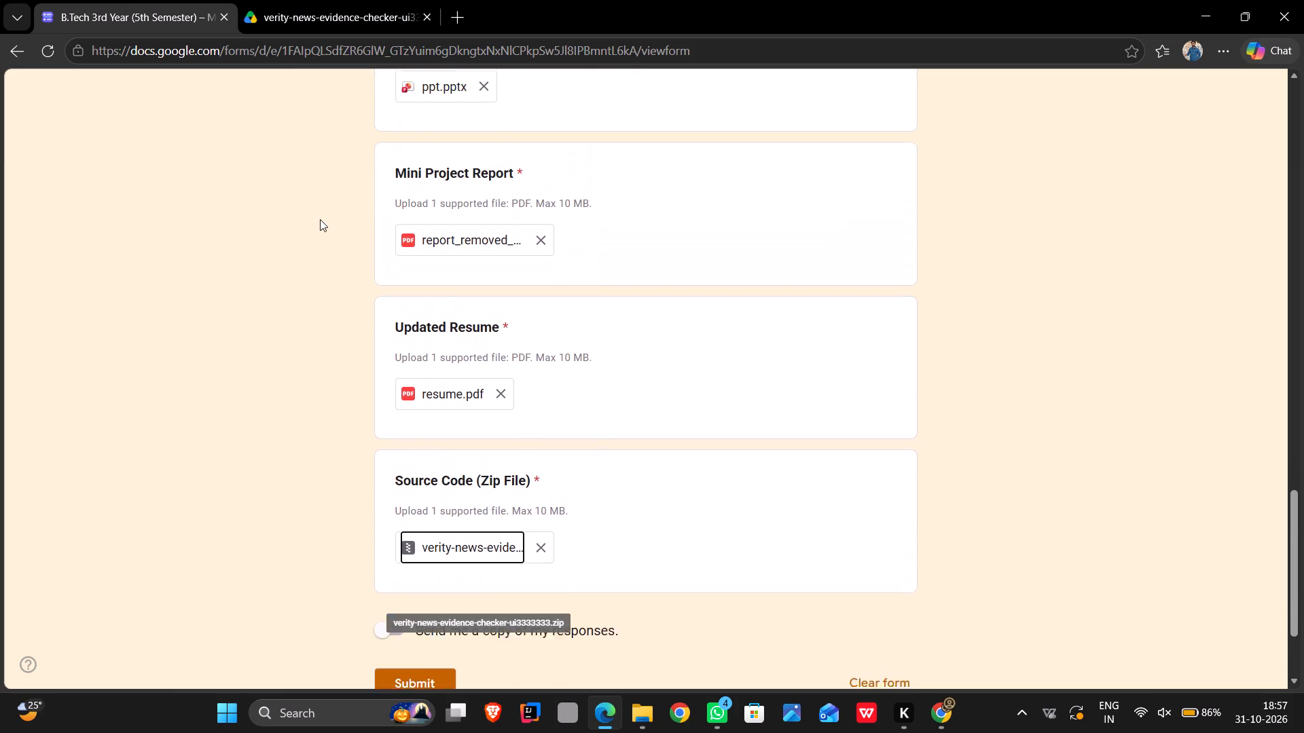
pyautogui.scroll(6, 320, 219)
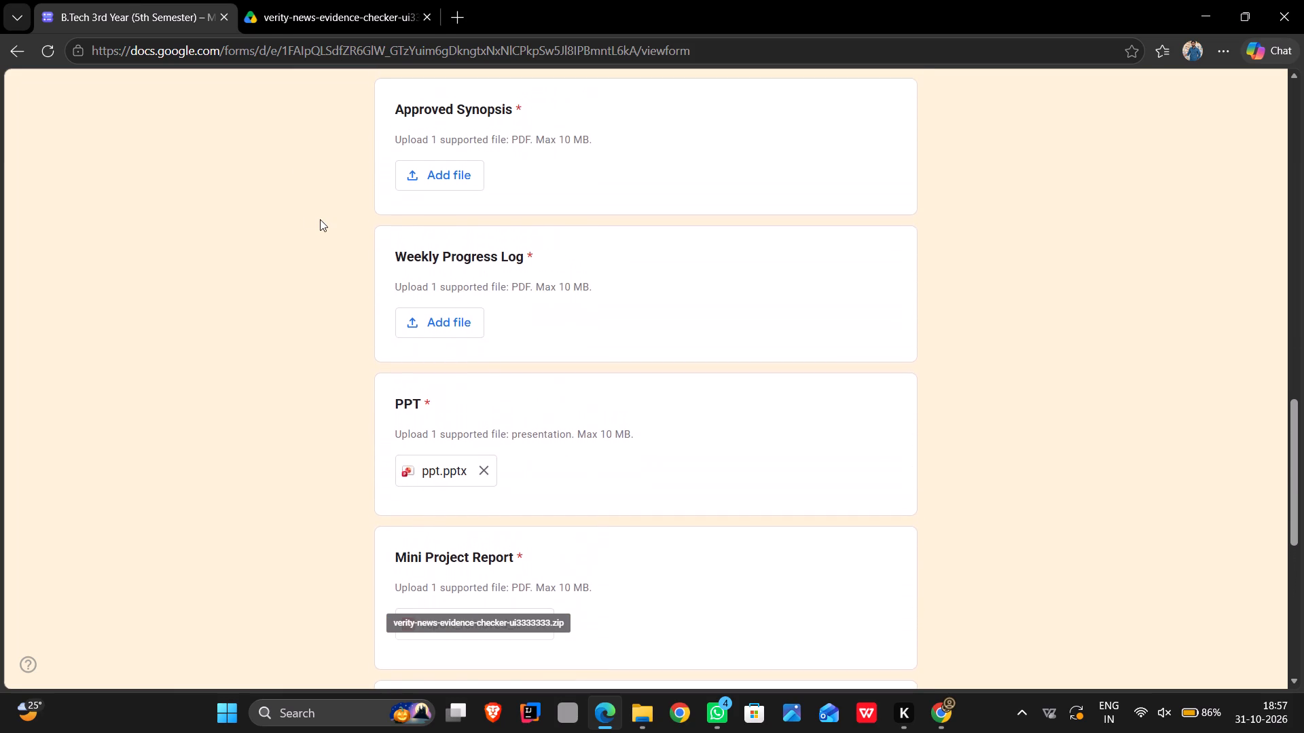